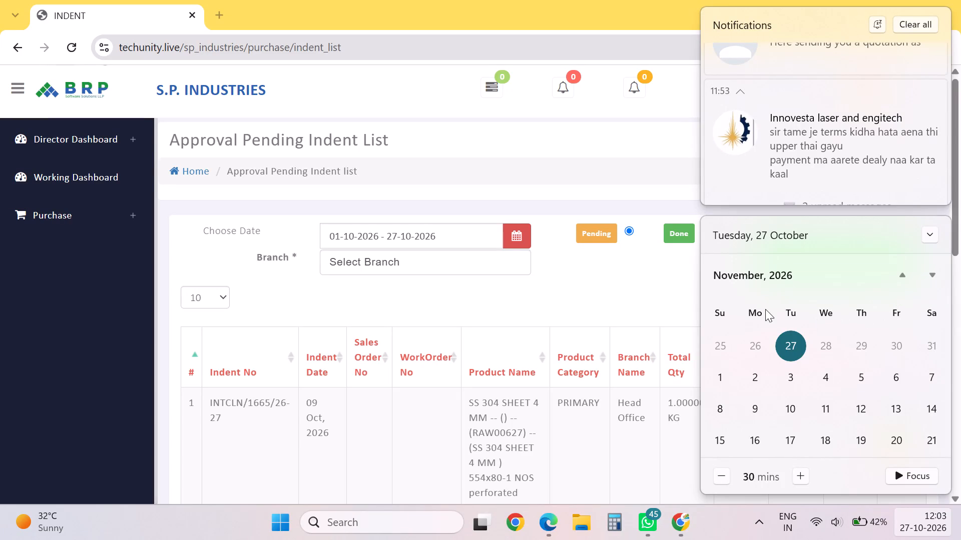
# Dismiss the notification and calendar overlay and open the Po List page of the Purchase module.
pyautogui.press('Escape')
pyautogui.click(101, 208)
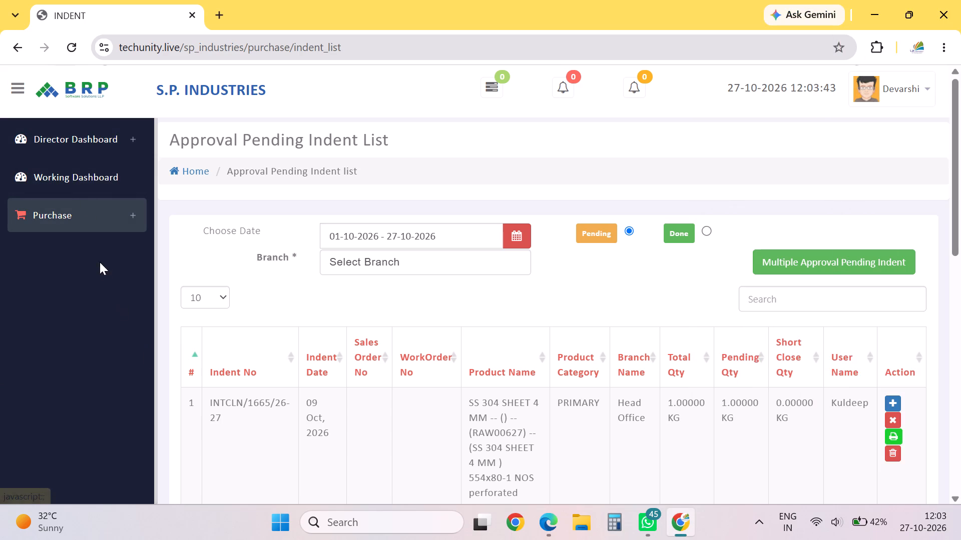
pyautogui.click(101, 266)
pyautogui.click(106, 236)
pyautogui.click(97, 221)
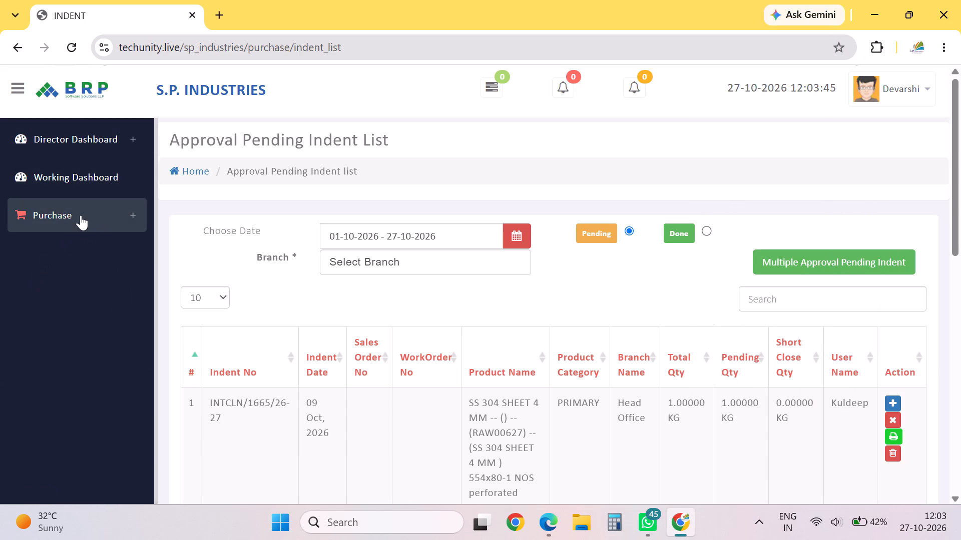
pyautogui.click(81, 215)
pyautogui.moveTo(57, 322); pyautogui.dragTo(64, 321)
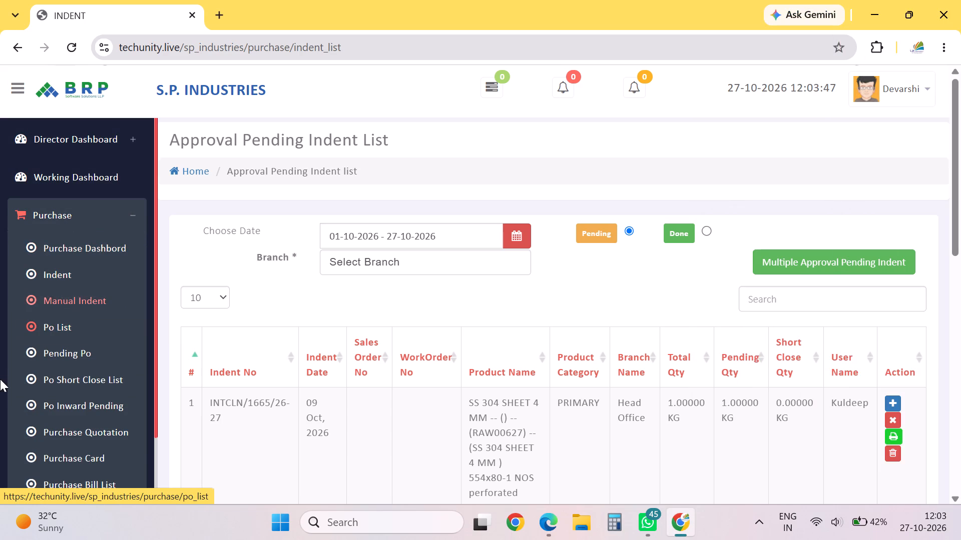
pyautogui.click(67, 321)
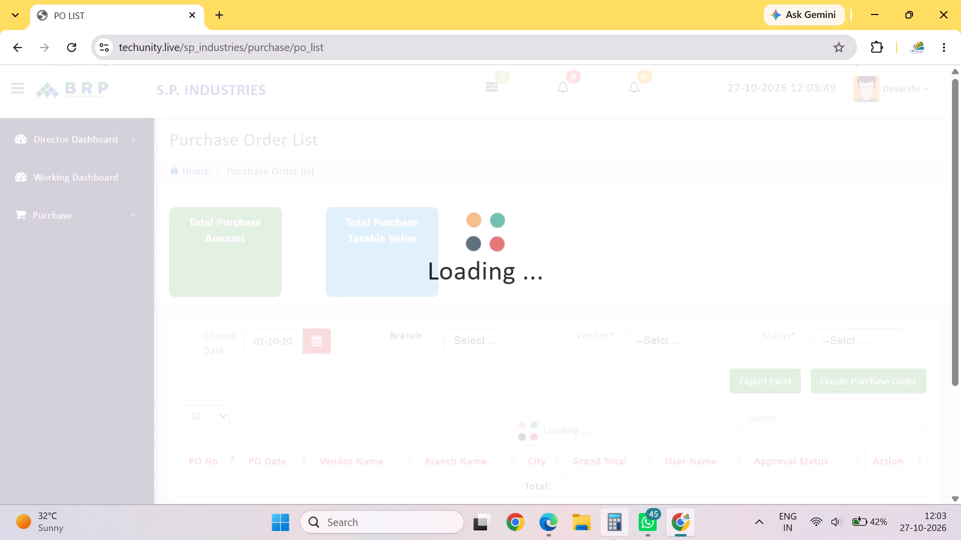
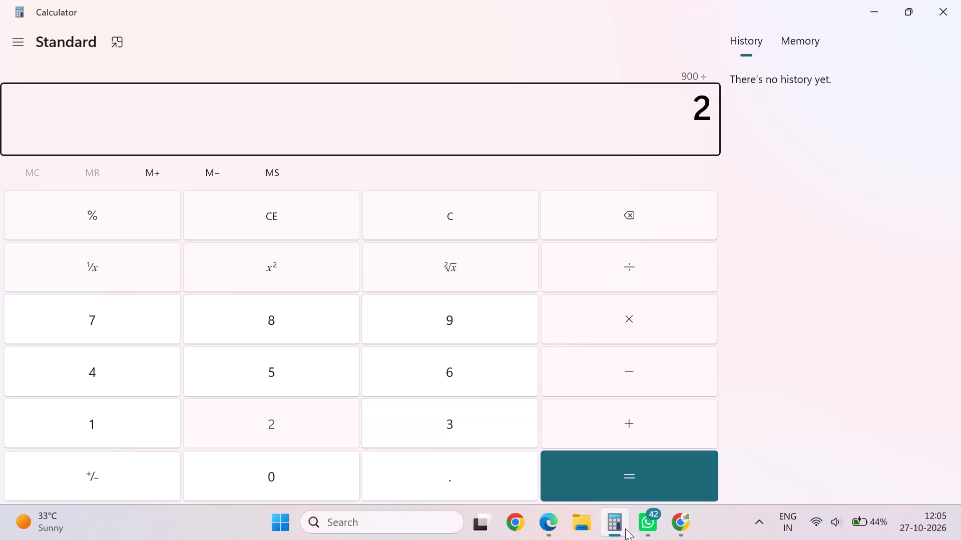
# Calculate 900 ÷ 25 and 700 ÷ 25 to convert the pin board's dimensions, and close the calculator.
pyautogui.press('Return')
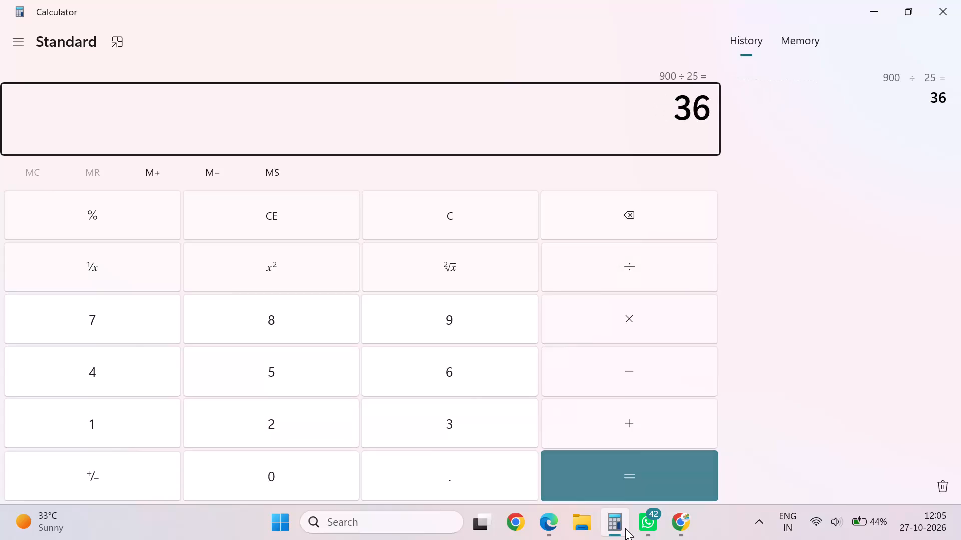
pyautogui.doubleClick(452, 229)
pyautogui.write('700/25')
pyautogui.press('Return')
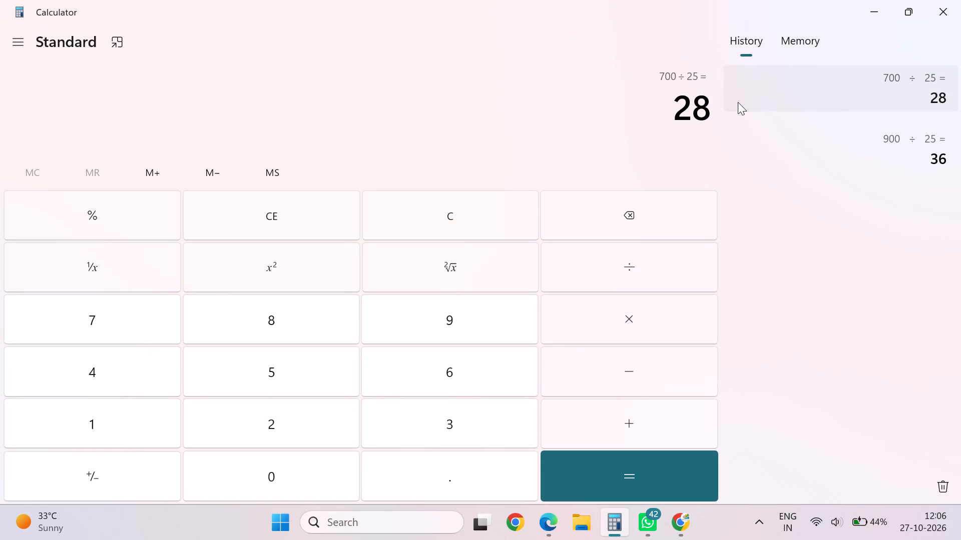
pyautogui.click(960, 10)
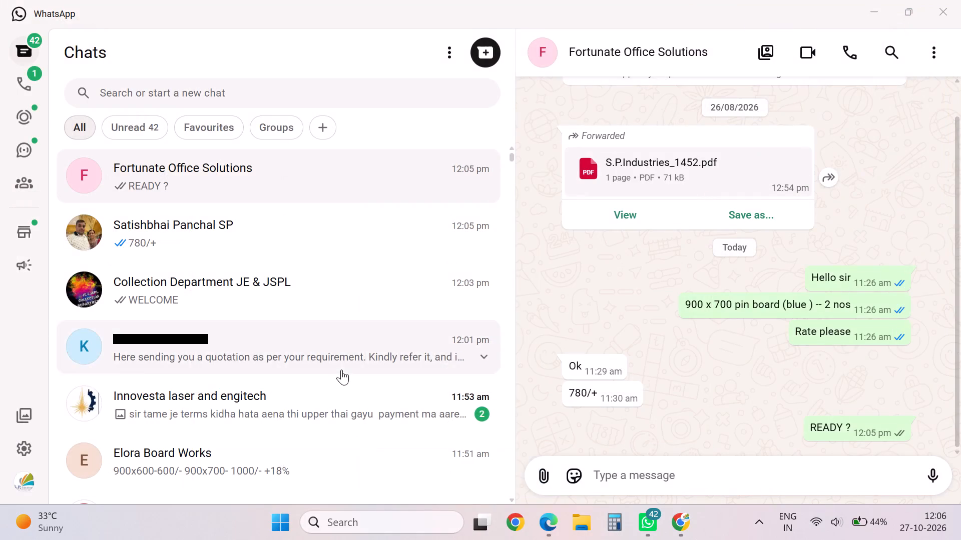
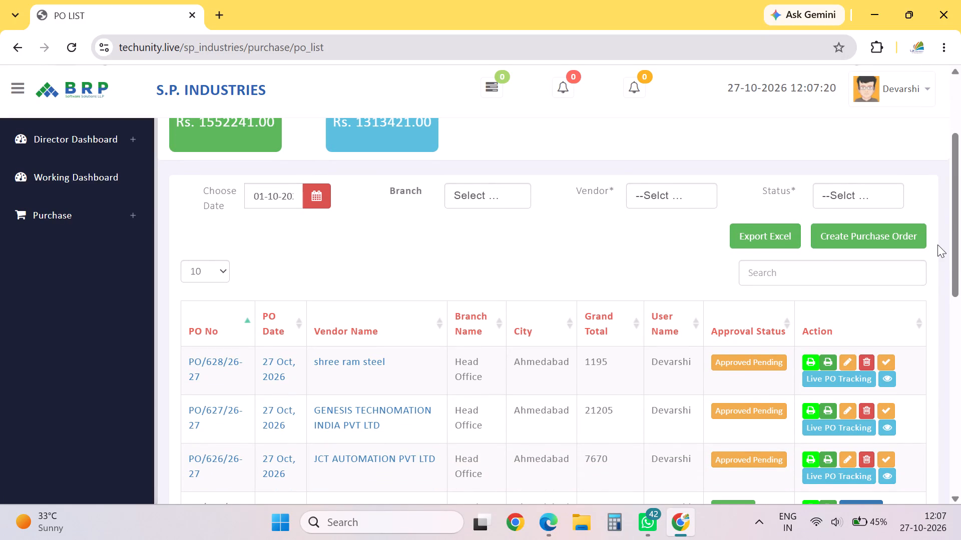
# Start a new purchase order and choose Fortunate Office Solutions (Ahmedabad) as the vendor.
pyautogui.click(906, 229)
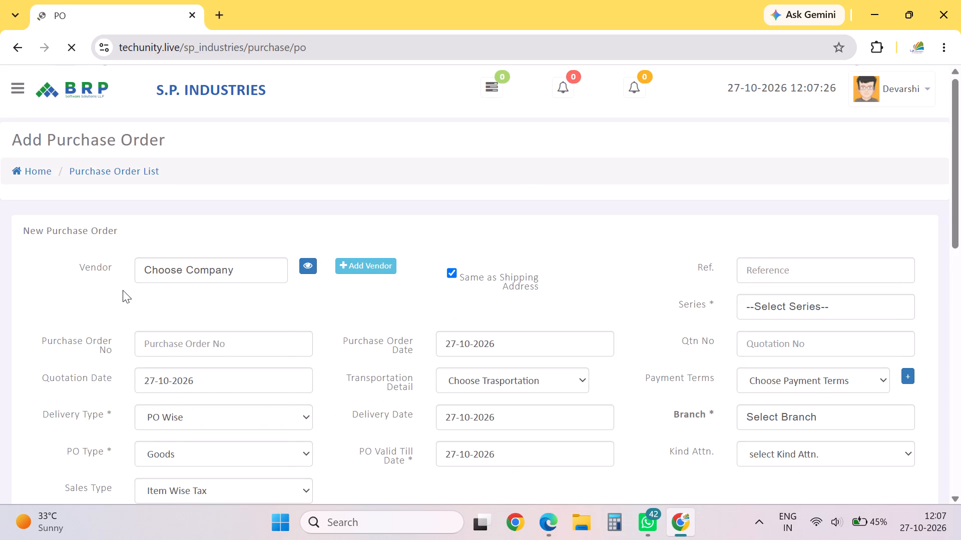
pyautogui.click(166, 265)
pyautogui.write('FOR')
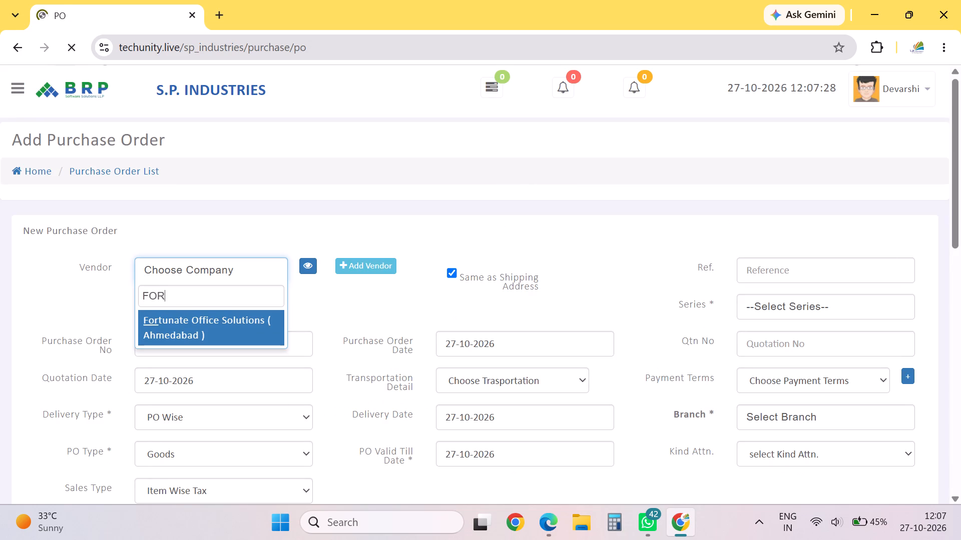
pyautogui.press('Return')
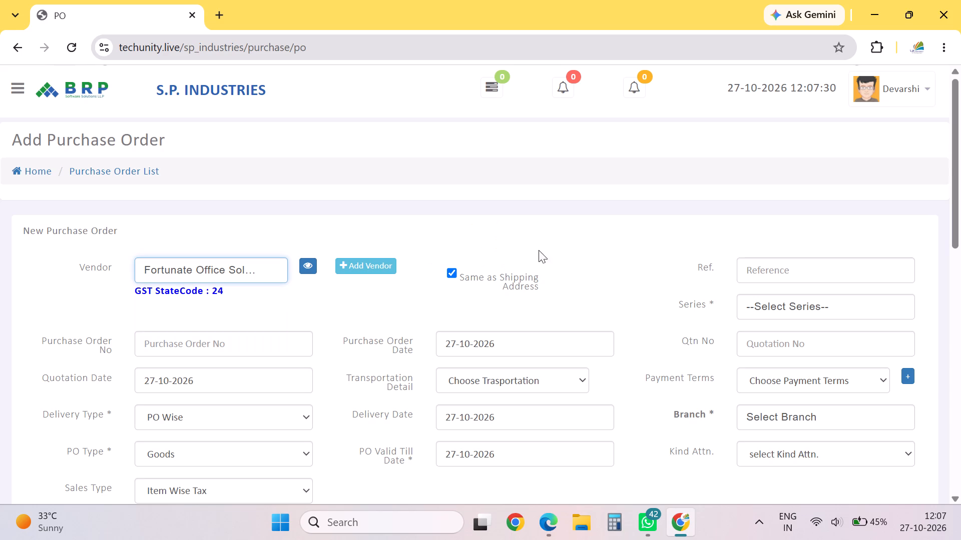
# Set the purchase order's series to PO and its branch to Head Office.
pyautogui.click(782, 315)
pyautogui.click(768, 375)
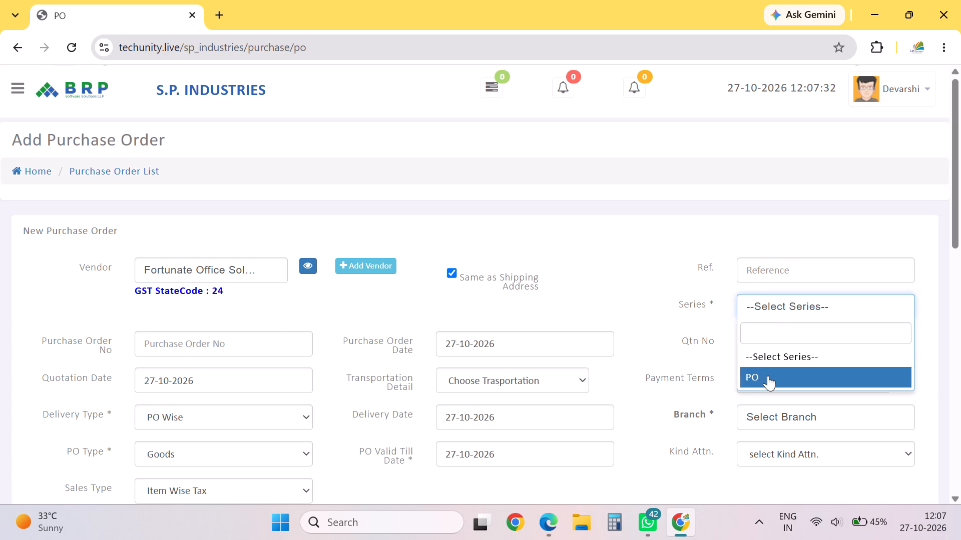
pyautogui.click(769, 418)
pyautogui.click(784, 486)
pyautogui.click(671, 345)
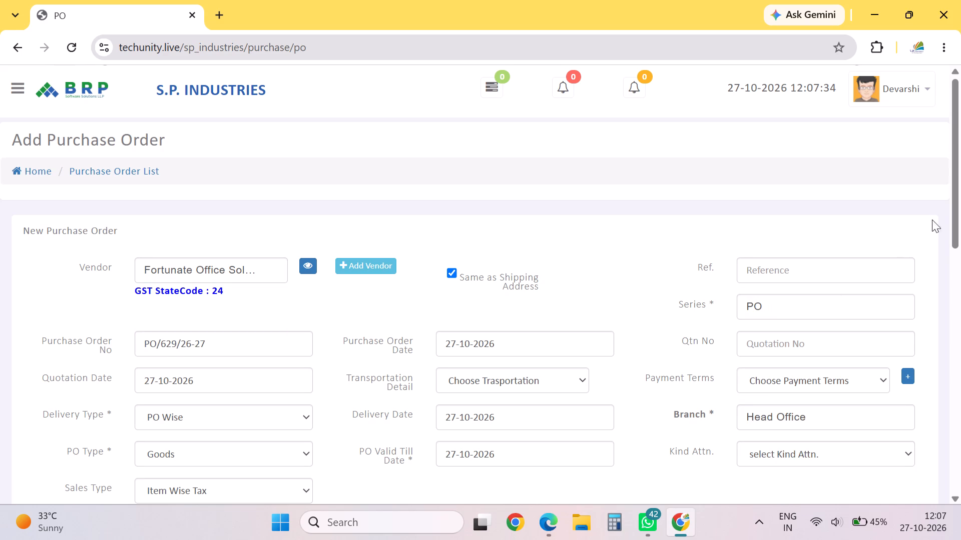
# Go to the Items section of the new purchase order for product entry.
pyautogui.moveTo(960, 196); pyautogui.dragTo(960, 379)
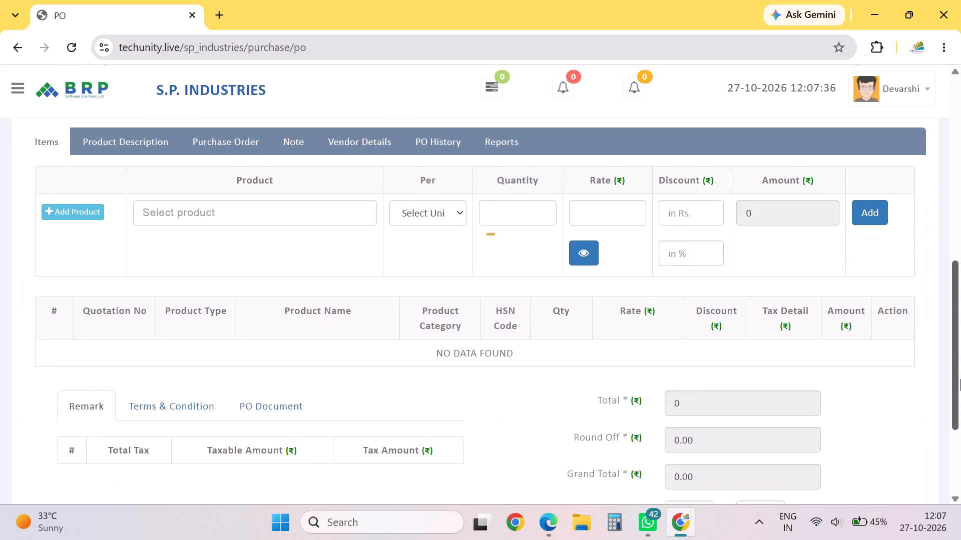
pyautogui.moveTo(960, 379); pyautogui.dragTo(960, 349)
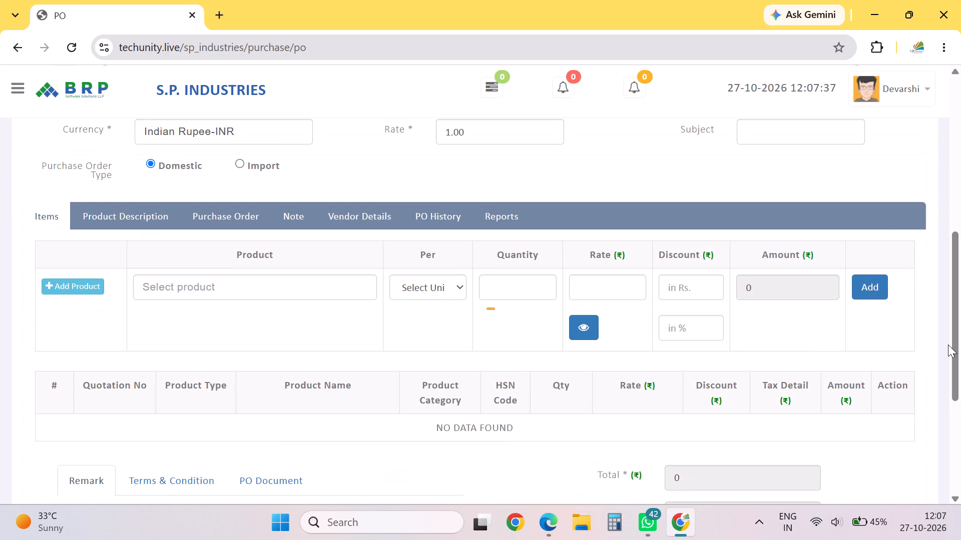
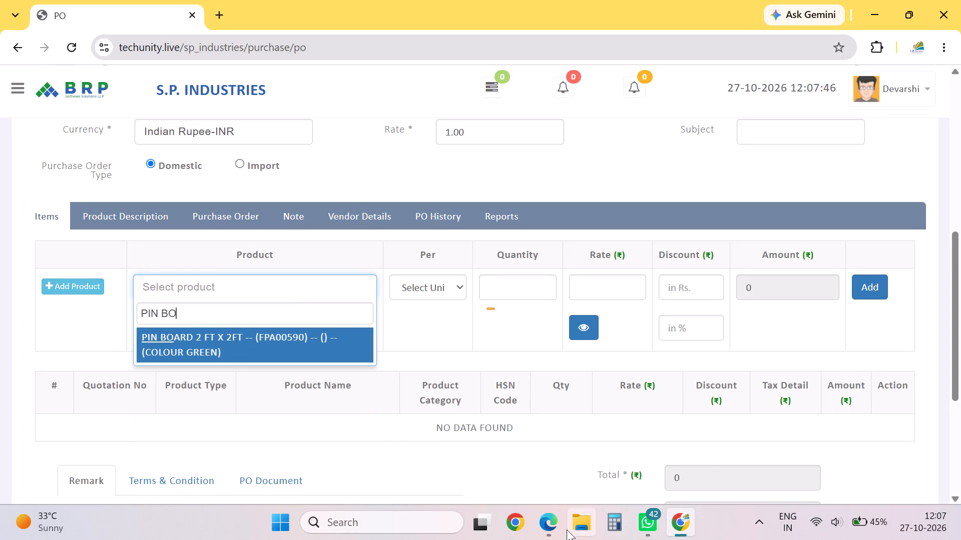
# Switch to the Item List in Microsoft Edge and open a new item form, leaving the unsaved purchase order in Chrome.
pyautogui.click(546, 533)
pyautogui.click(483, 453)
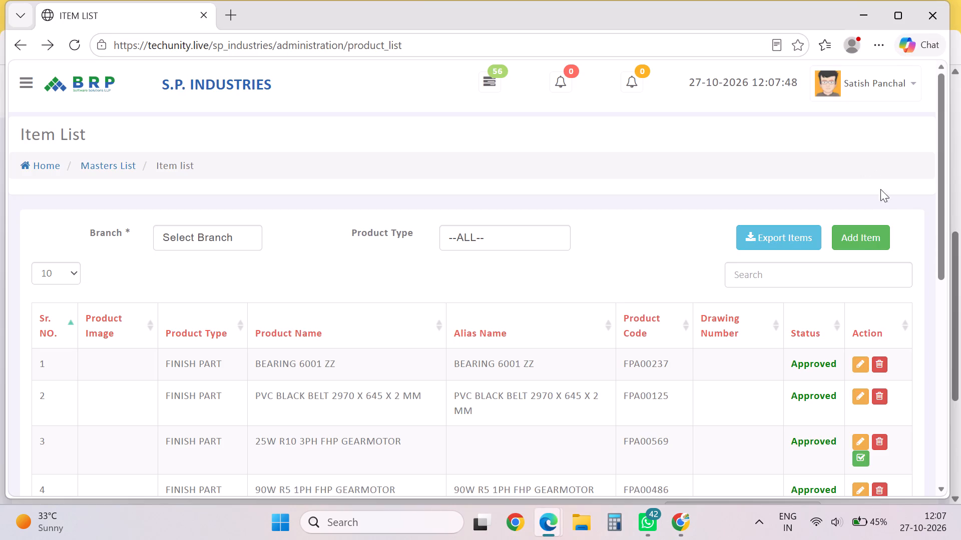
pyautogui.click(868, 242)
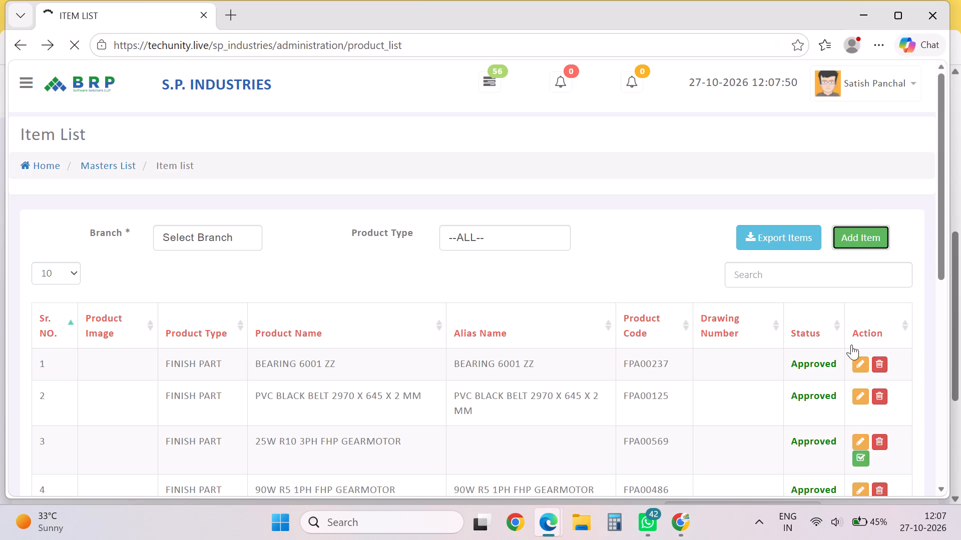
pyautogui.hotkey('alt', 'Tab')
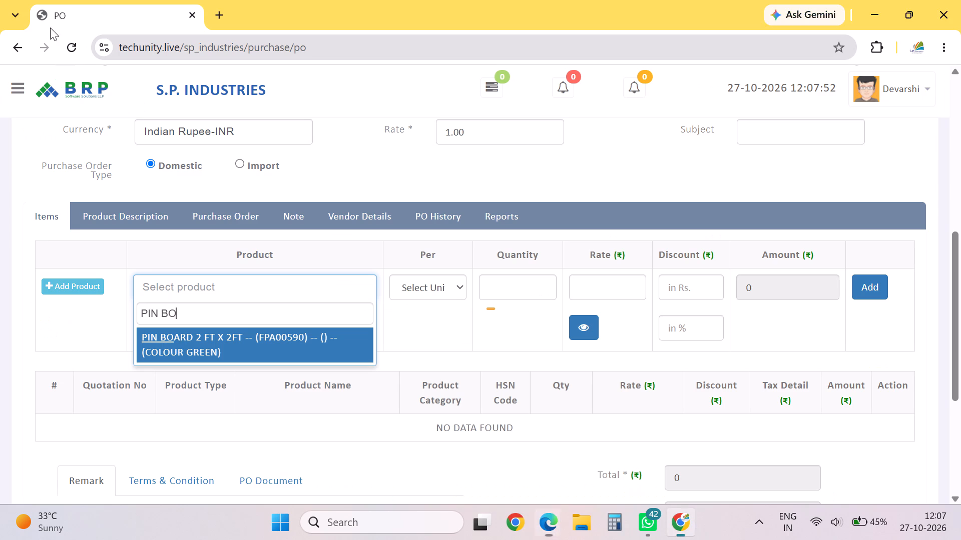
pyautogui.click(14, 49)
pyautogui.hotkey('alt', 'Tab')
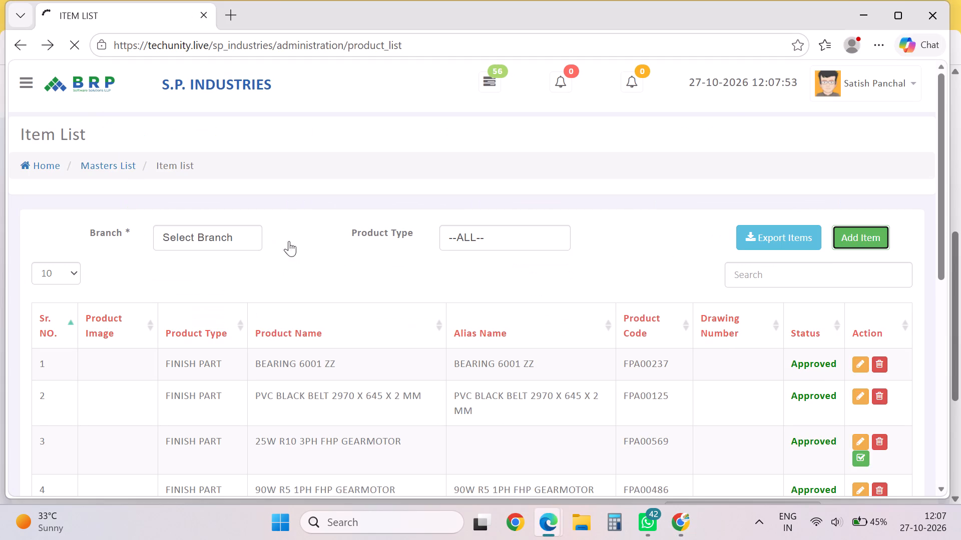
pyautogui.click(873, 248)
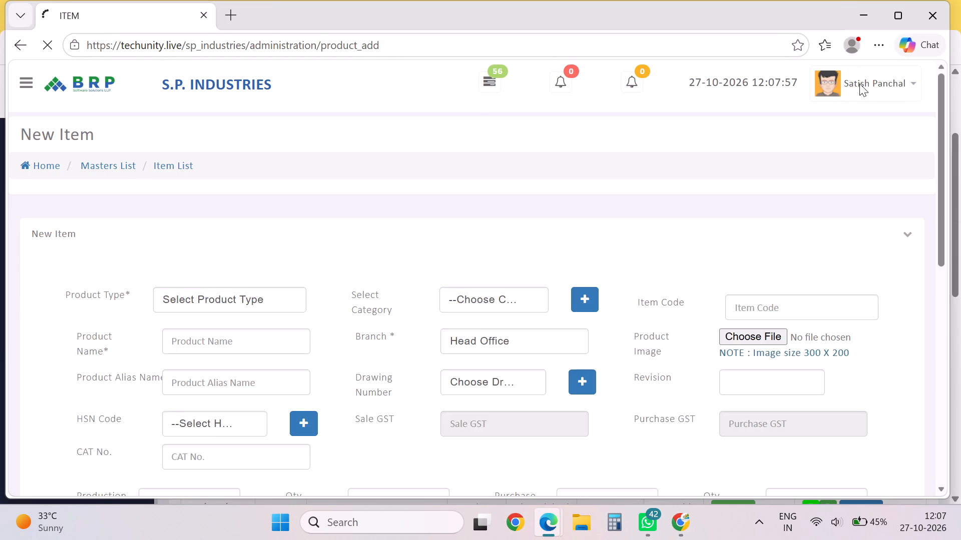
pyautogui.click(805, 12)
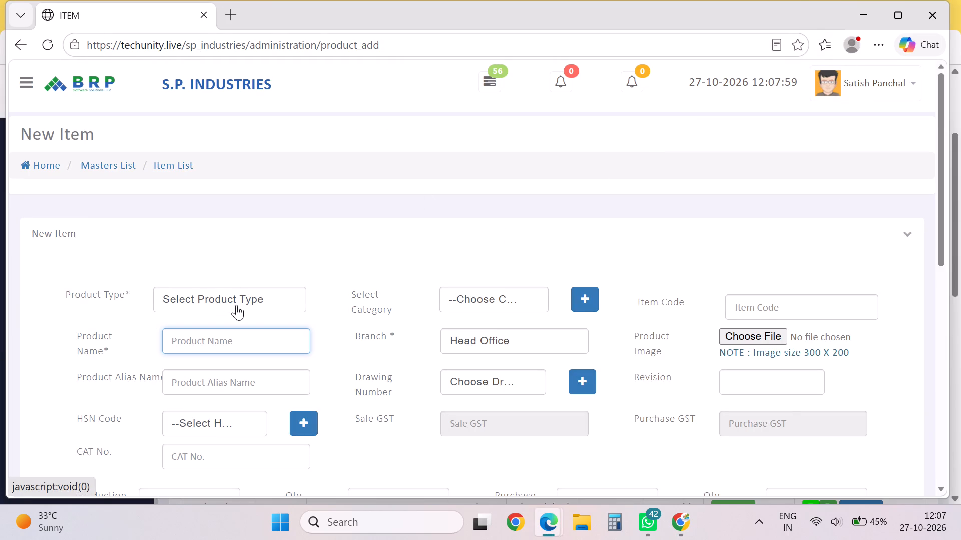
# Switch back to Chrome, start a new purchase order and choose Fortunate Office Solutions as the vendor.
pyautogui.hotkey('alt', 'Tab')
pyautogui.click(860, 228)
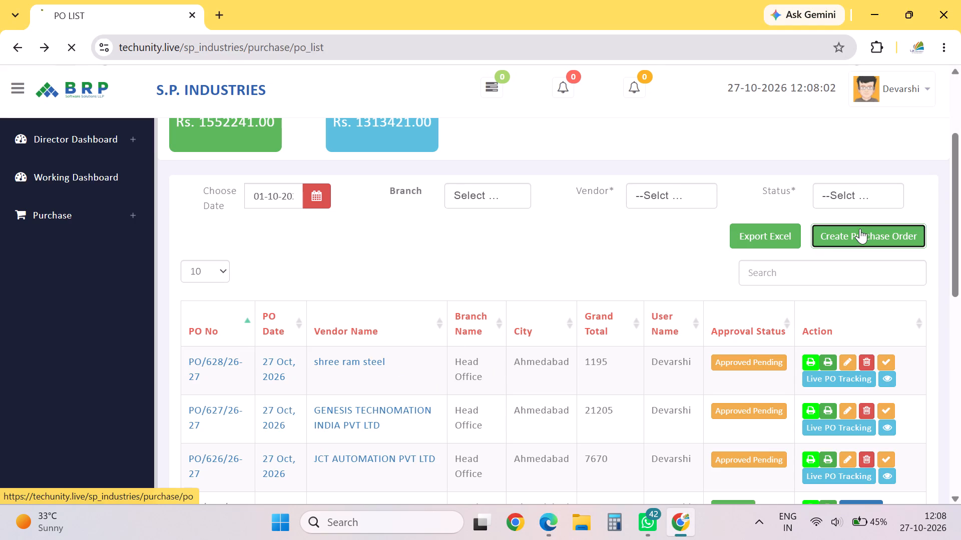
pyautogui.click(220, 299)
pyautogui.click(211, 275)
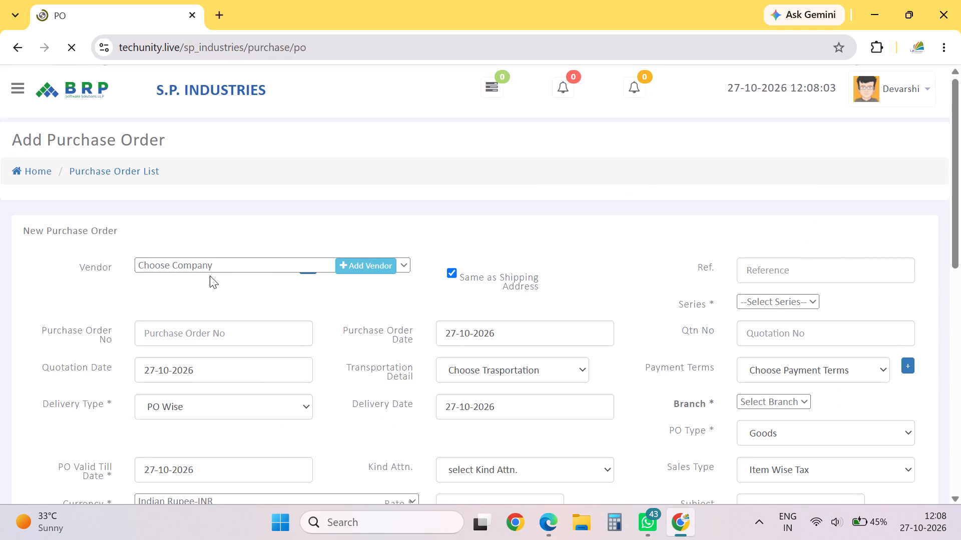
pyautogui.click(191, 256)
pyautogui.click(194, 274)
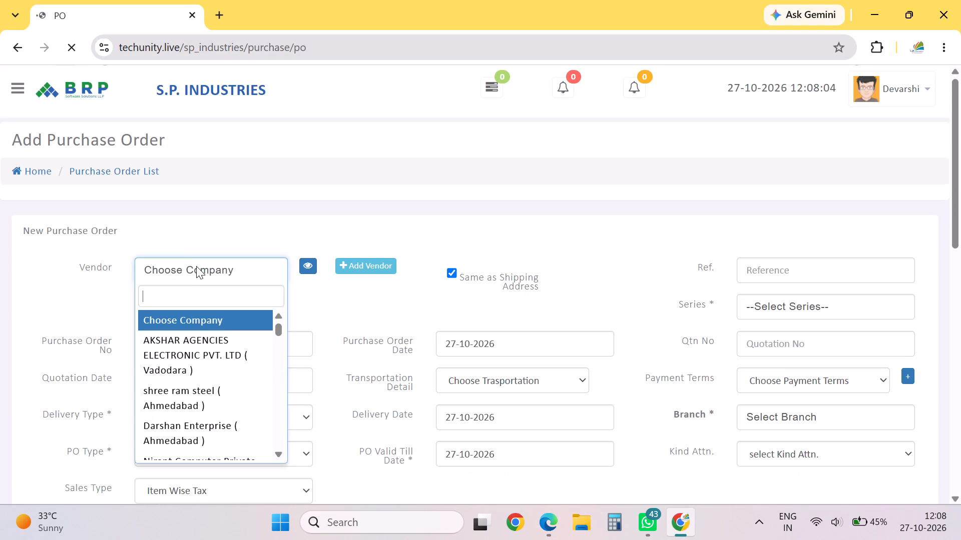
pyautogui.write('PI')
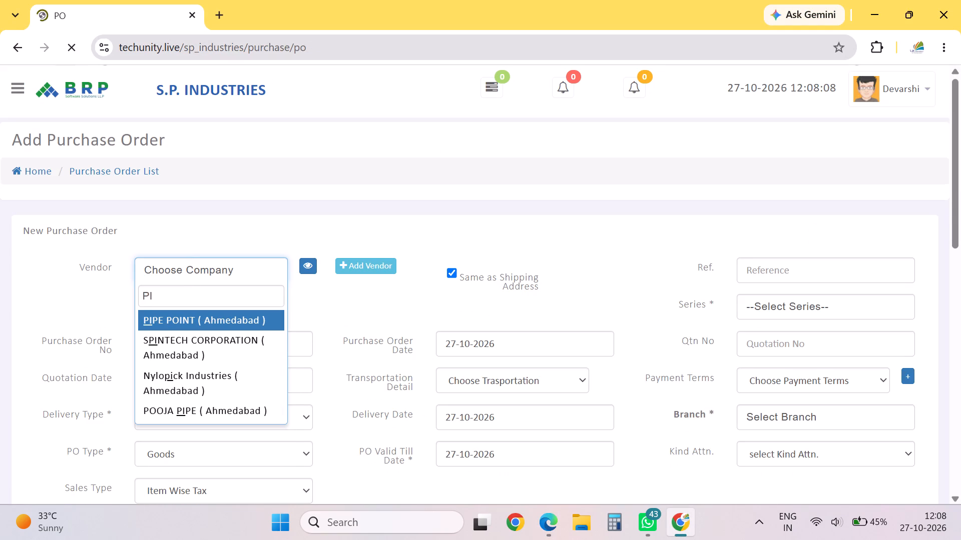
pyautogui.press('BackSpace')
pyautogui.press('BackSpace')
pyautogui.press('BackSpace')
pyautogui.write('OCC')
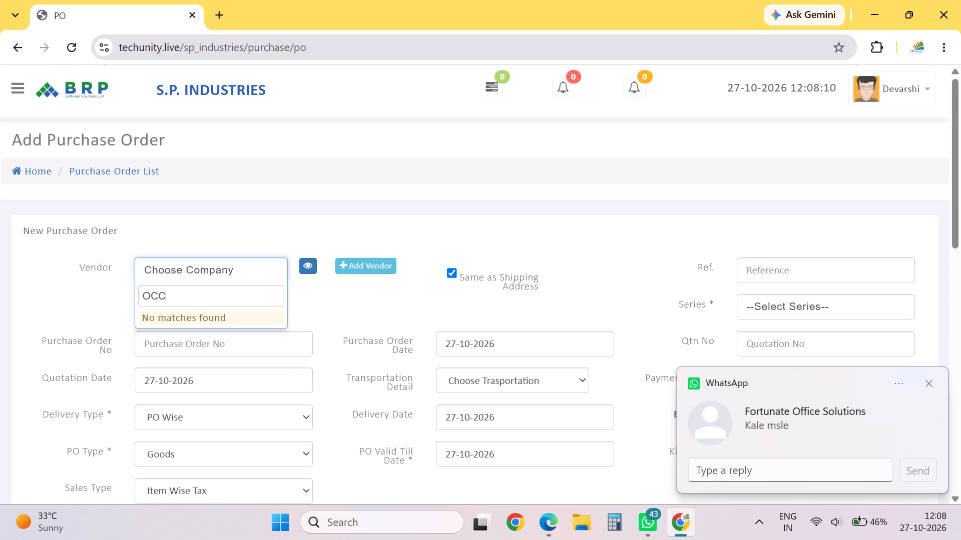
pyautogui.press('BackSpace')
pyautogui.press('BackSpace')
pyautogui.write('FFICE')
pyautogui.press('Return')
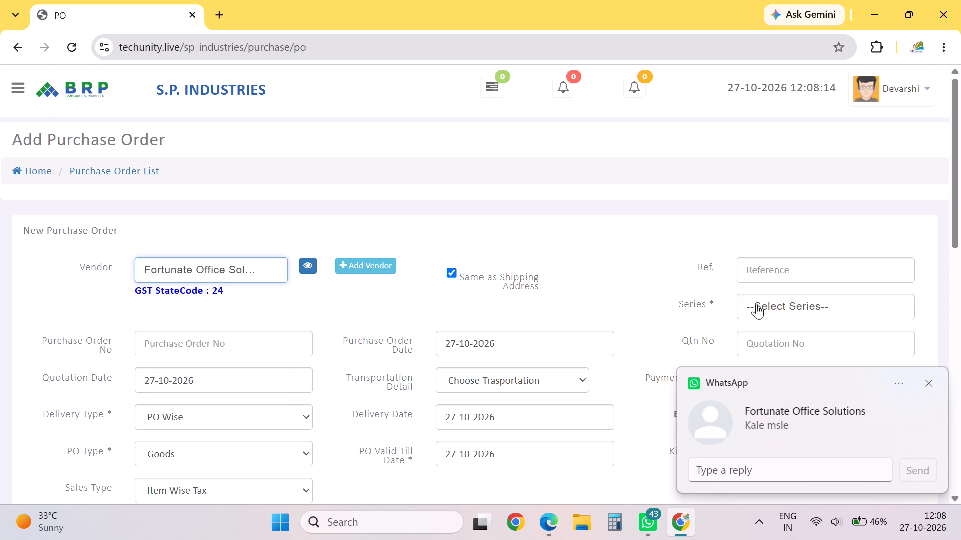
# Set the purchase order's series to PO and its branch to Head Office.
pyautogui.click(756, 304)
pyautogui.click(793, 377)
pyautogui.click(795, 424)
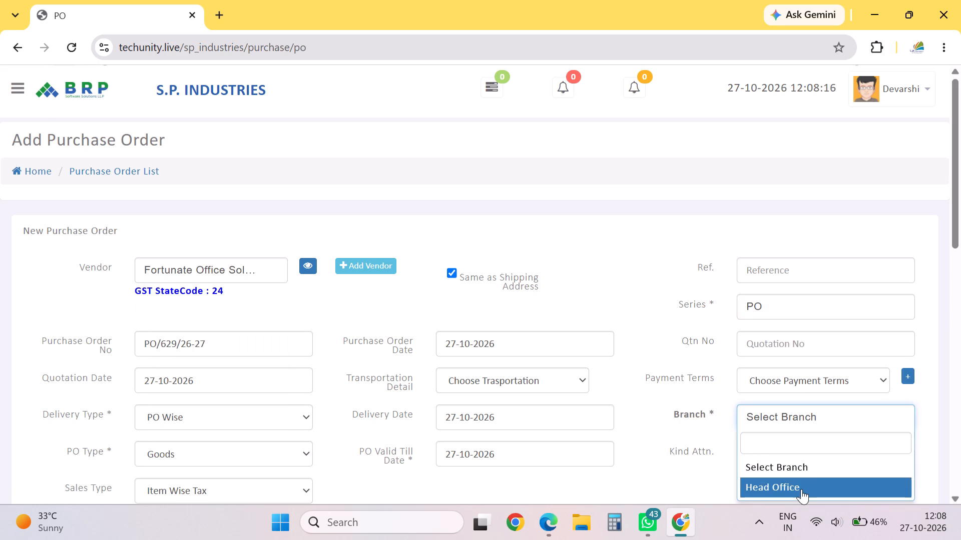
pyautogui.click(801, 489)
# Select PIN BOARD 2 FT X 2FT (FPA00590) as the product in the purchase order's item row.
pyautogui.moveTo(960, 184); pyautogui.dragTo(958, 301)
pyautogui.click(314, 388)
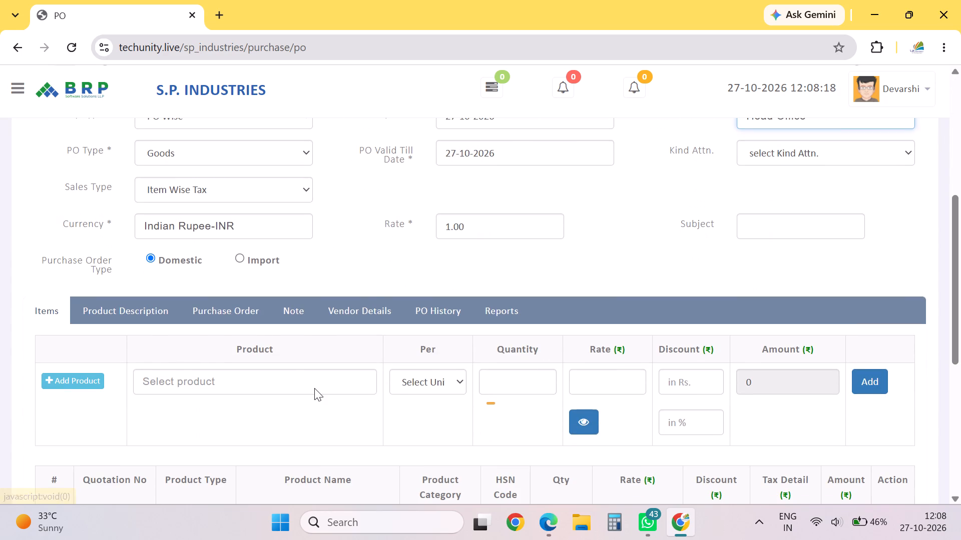
pyautogui.write('PIN BOARD')
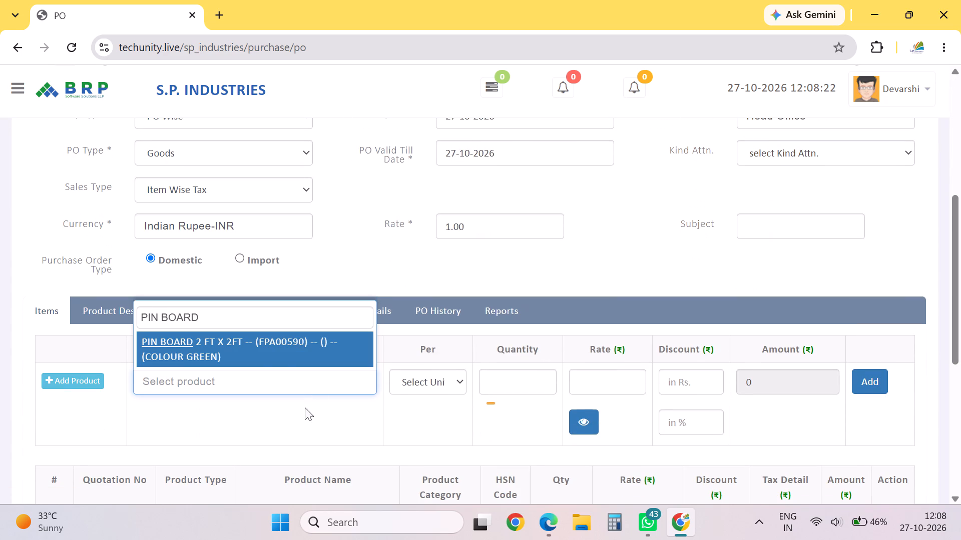
pyautogui.click(272, 347)
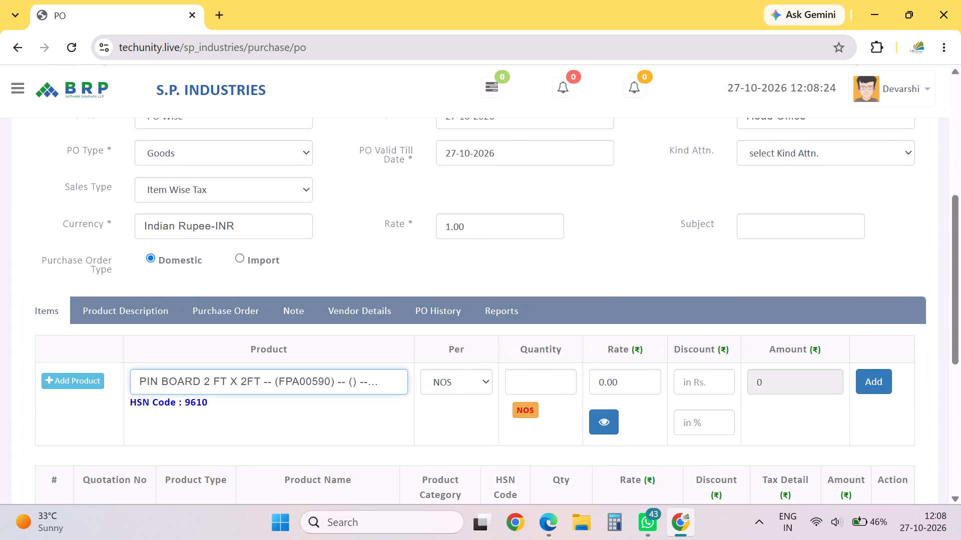
# Switch to the new item form in Edge and enter product name PIN BOARD with HSN code 9610 - PIN BOARD.
pyautogui.hotkey('alt', 'Tab')
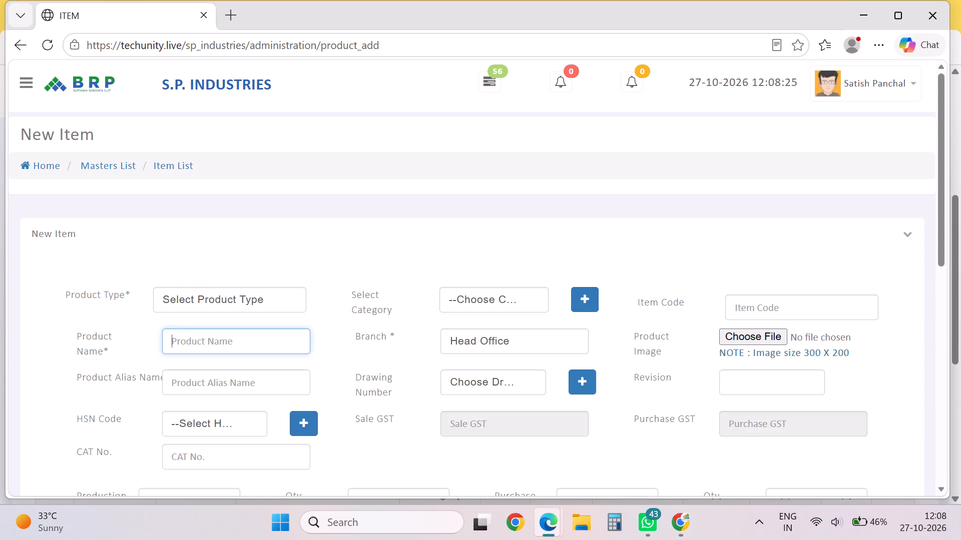
pyautogui.click(266, 347)
pyautogui.write('PIN BOARD')
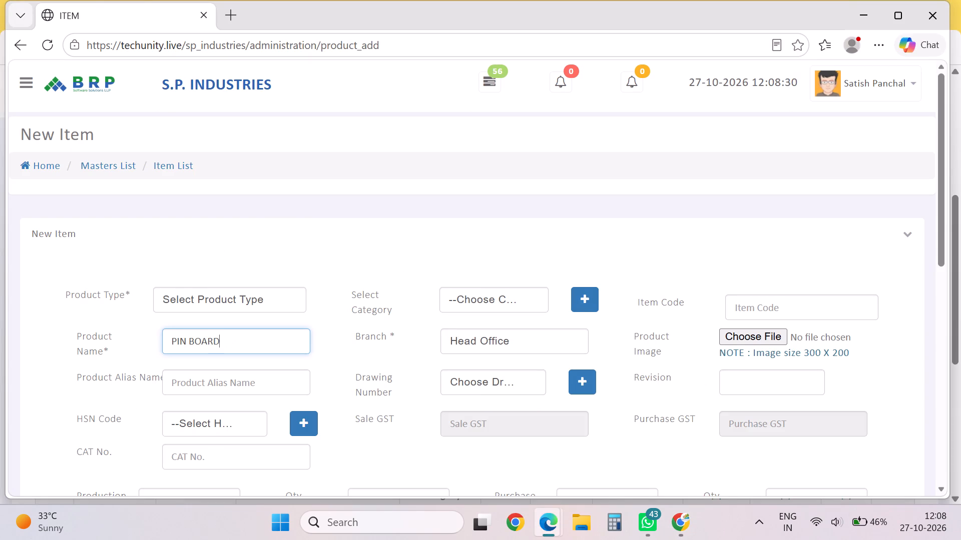
pyautogui.click(246, 418)
pyautogui.write('9610')
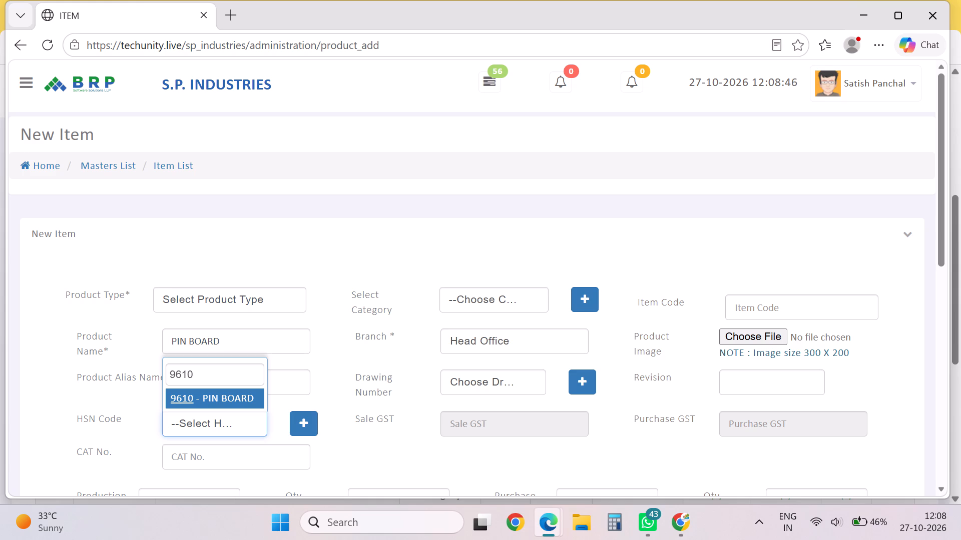
pyautogui.press('Return')
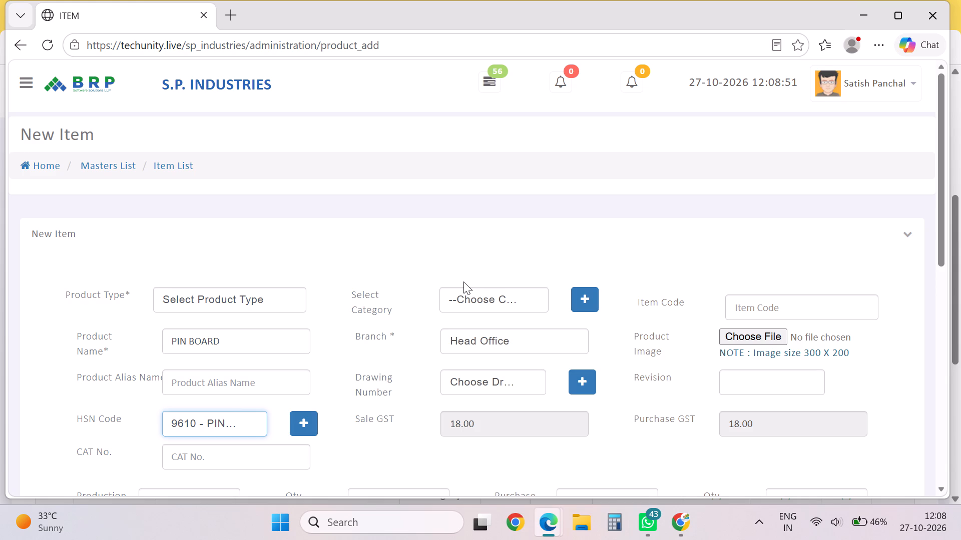
# Set the new item's category to PRIMARY and its product type to FINISH PRODUCT.
pyautogui.click(459, 295)
pyautogui.click(490, 368)
pyautogui.click(266, 303)
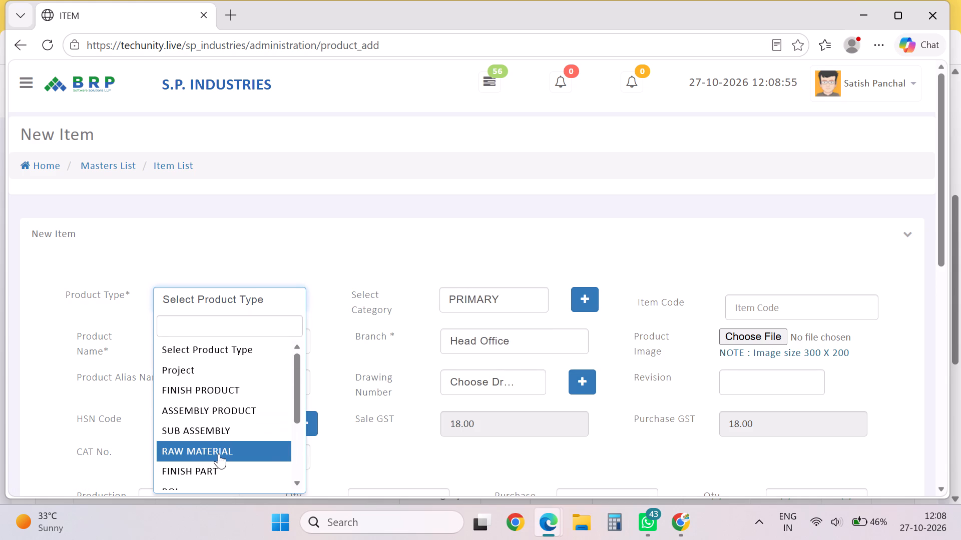
pyautogui.click(193, 384)
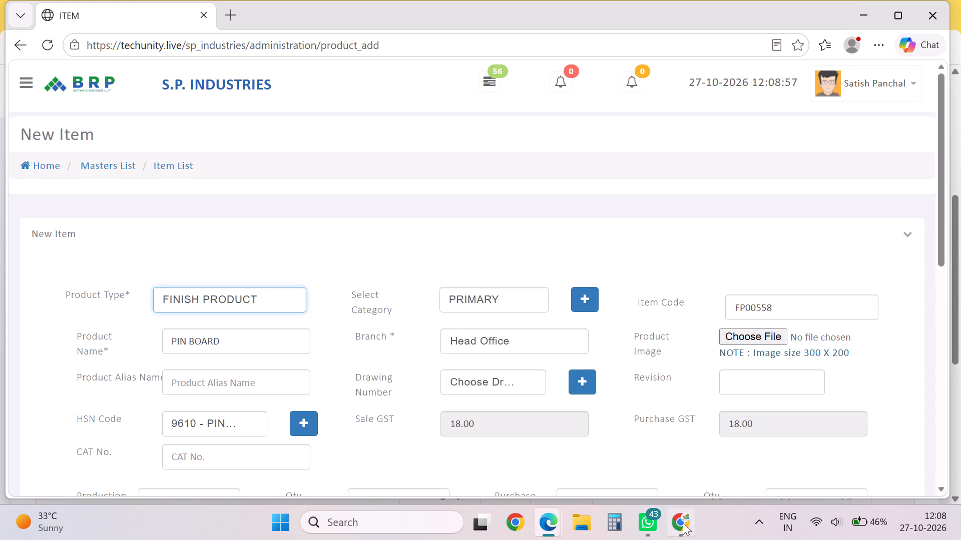
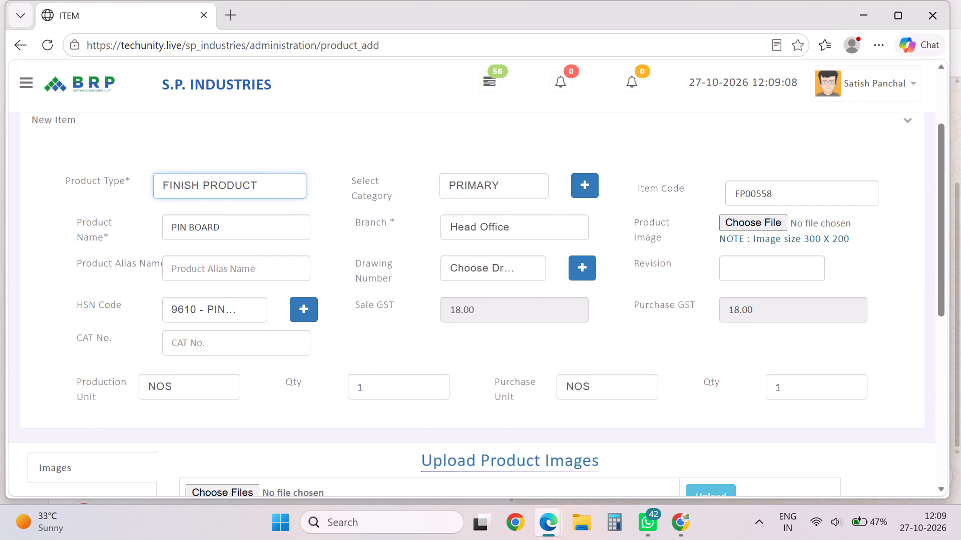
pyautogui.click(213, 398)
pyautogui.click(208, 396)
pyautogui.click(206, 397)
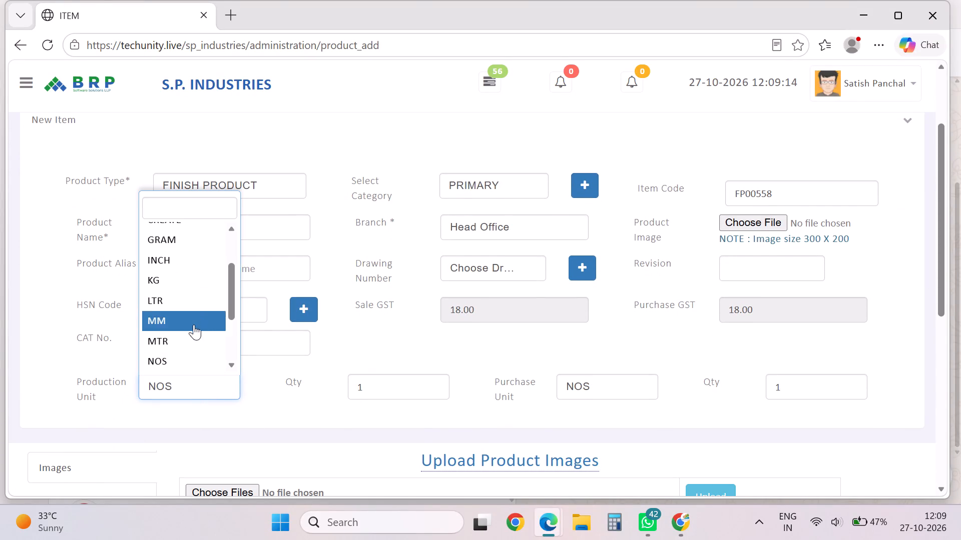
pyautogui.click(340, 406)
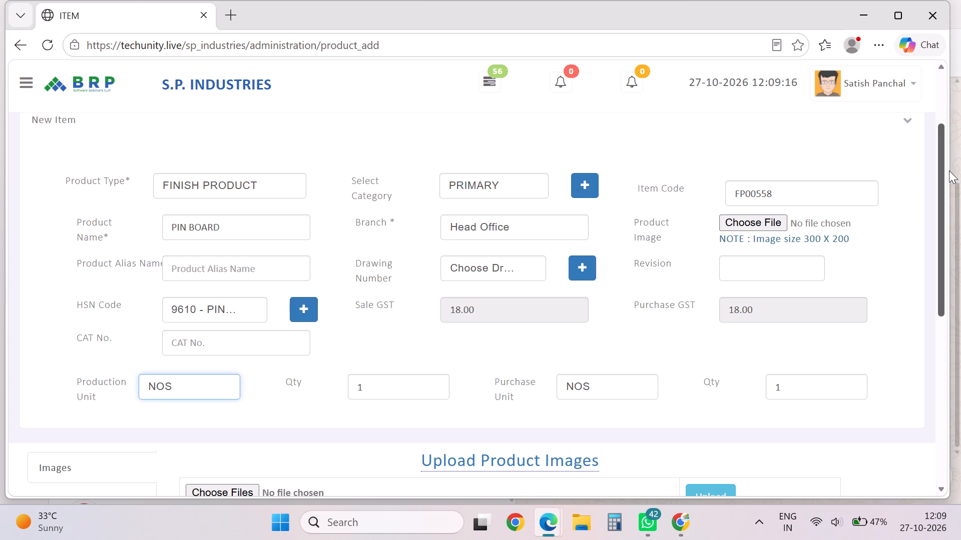
# Save the new PIN BOARD item.
pyautogui.moveTo(947, 172); pyautogui.dragTo(942, 139)
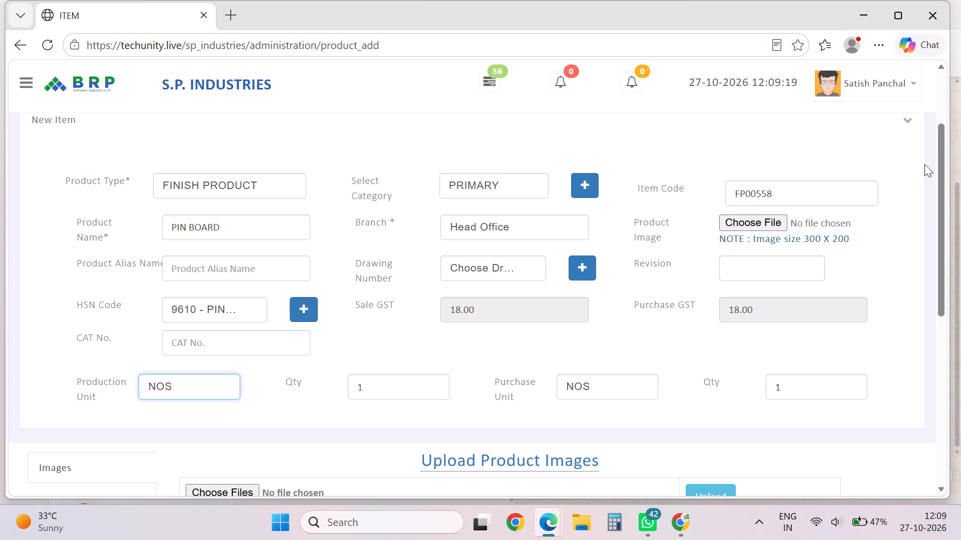
pyautogui.moveTo(944, 177); pyautogui.dragTo(945, 163)
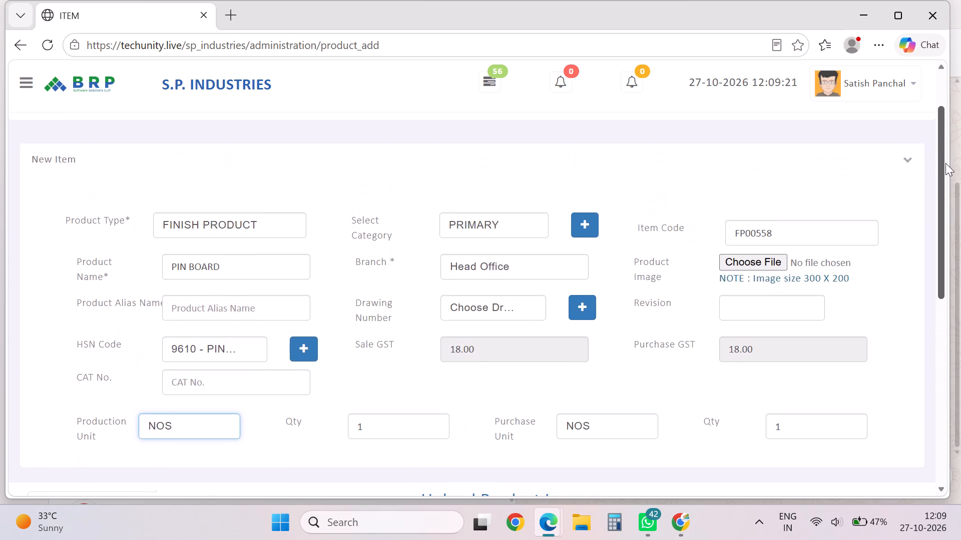
pyautogui.moveTo(945, 163); pyautogui.dragTo(947, 195)
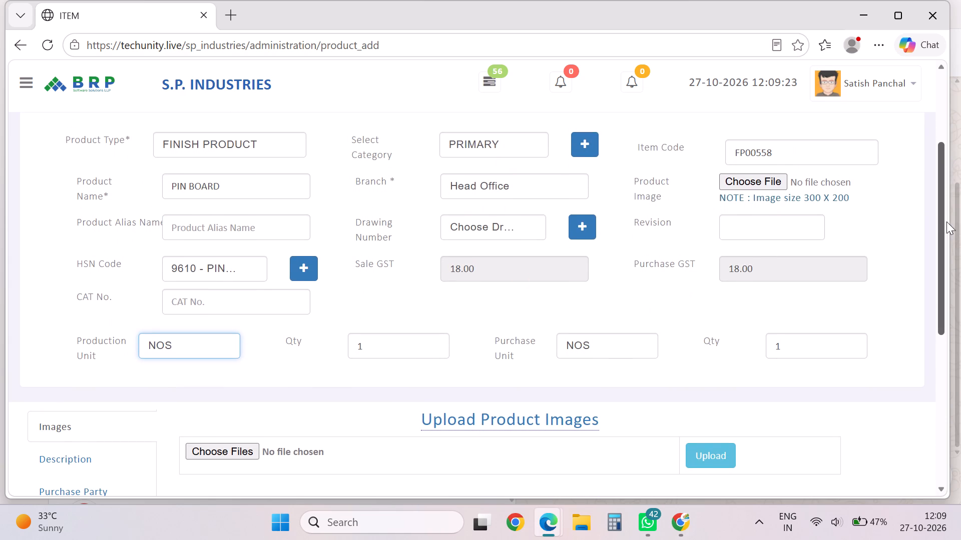
pyautogui.moveTo(941, 225); pyautogui.dragTo(946, 425)
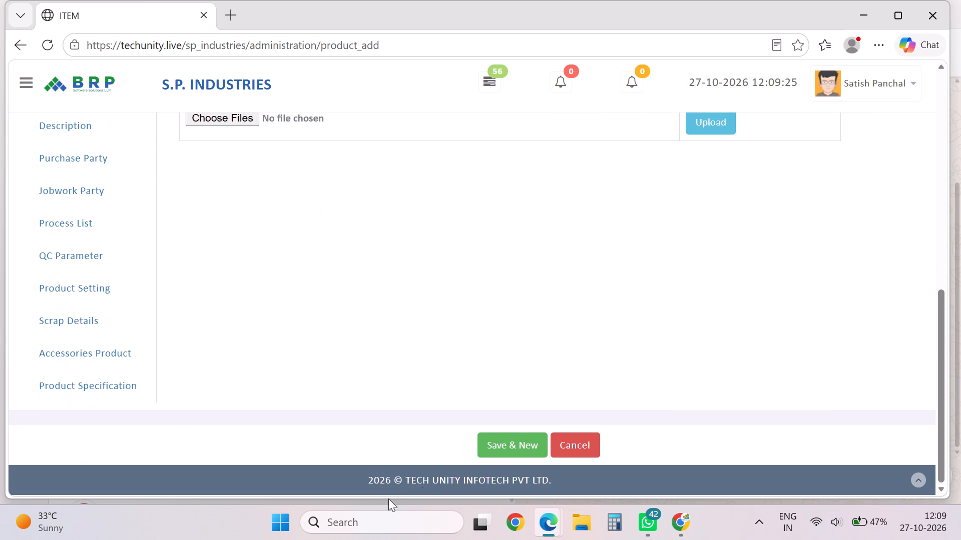
pyautogui.click(500, 433)
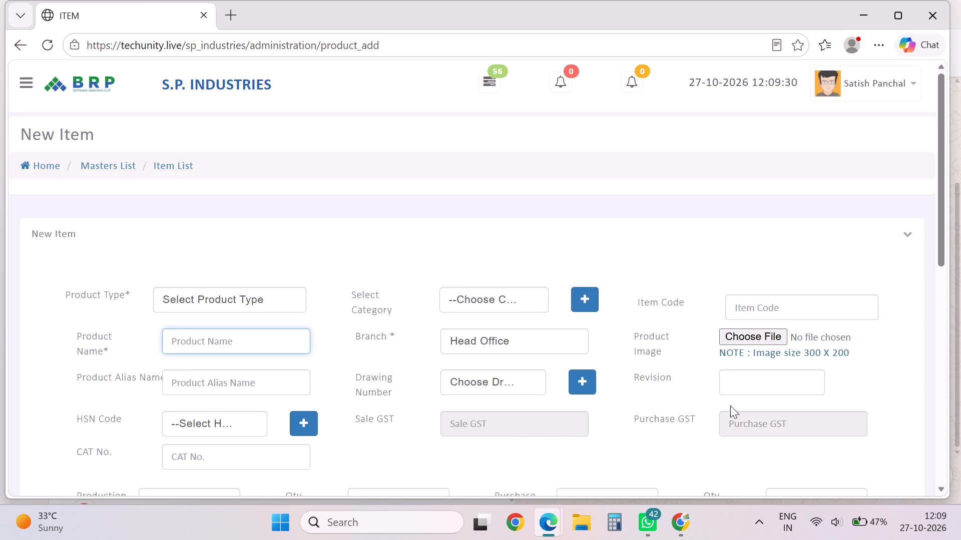
# Return to the item list and approve the pending PIN BOARD item (FP00558).
pyautogui.click(10, 49)
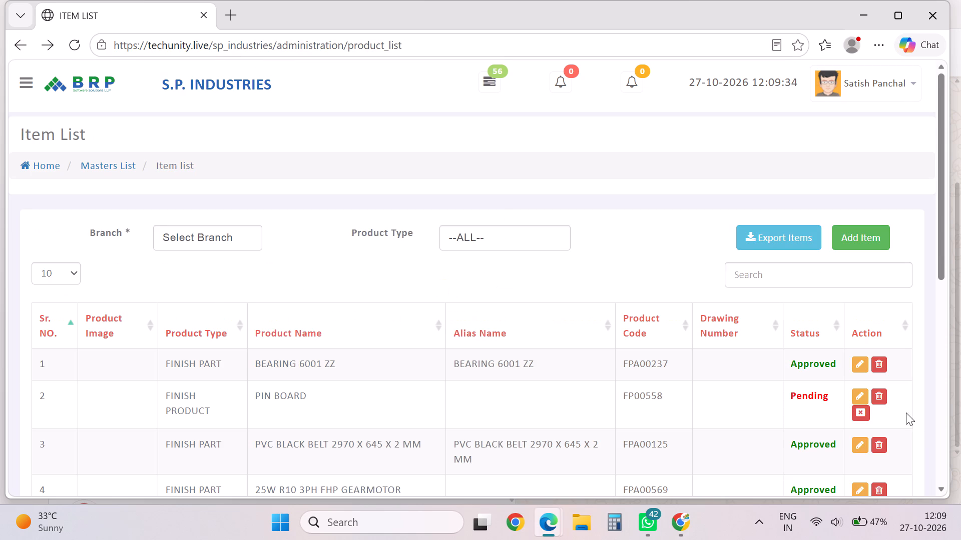
pyautogui.click(867, 415)
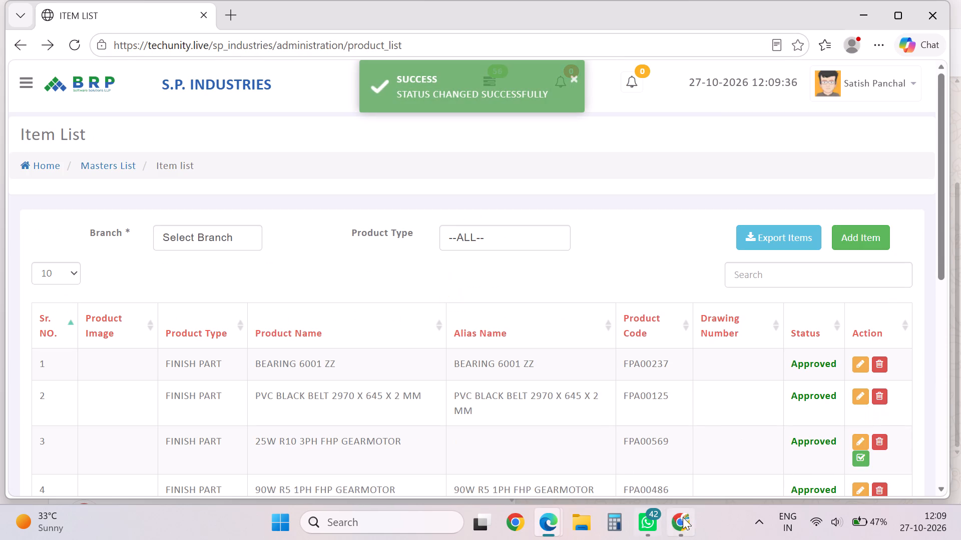
# Switch to Chrome and reload the new purchase order form.
pyautogui.click(683, 517)
pyautogui.click(695, 533)
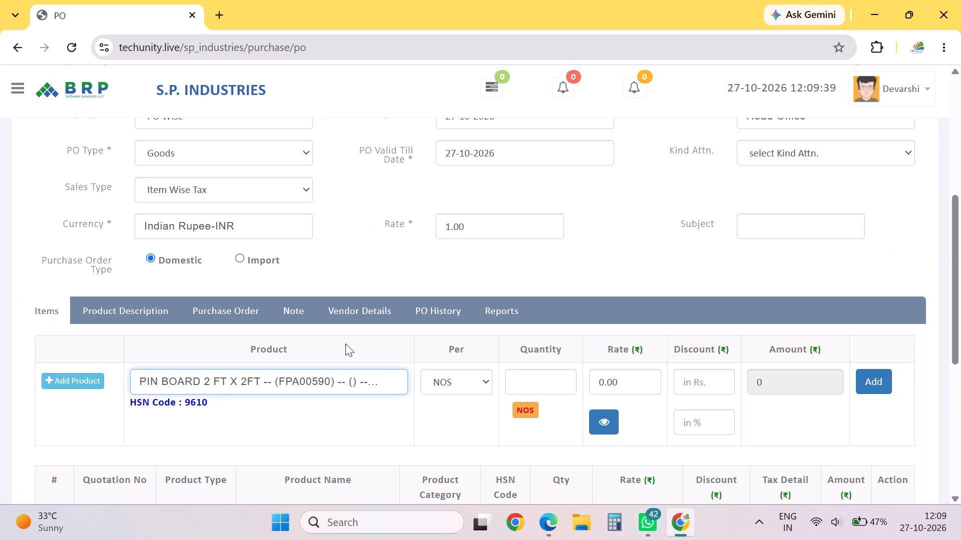
pyautogui.click(74, 54)
pyautogui.click(247, 372)
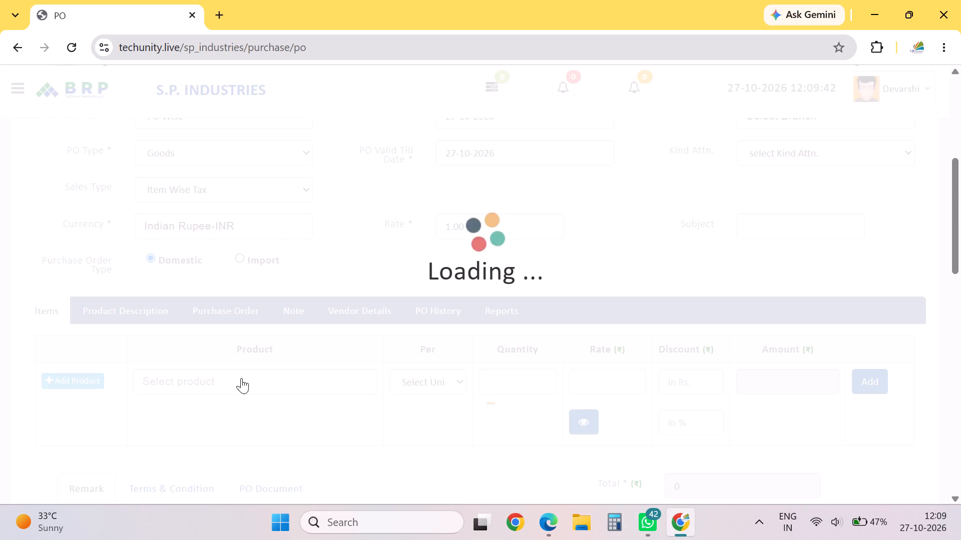
pyautogui.click(239, 378)
pyautogui.press('Escape')
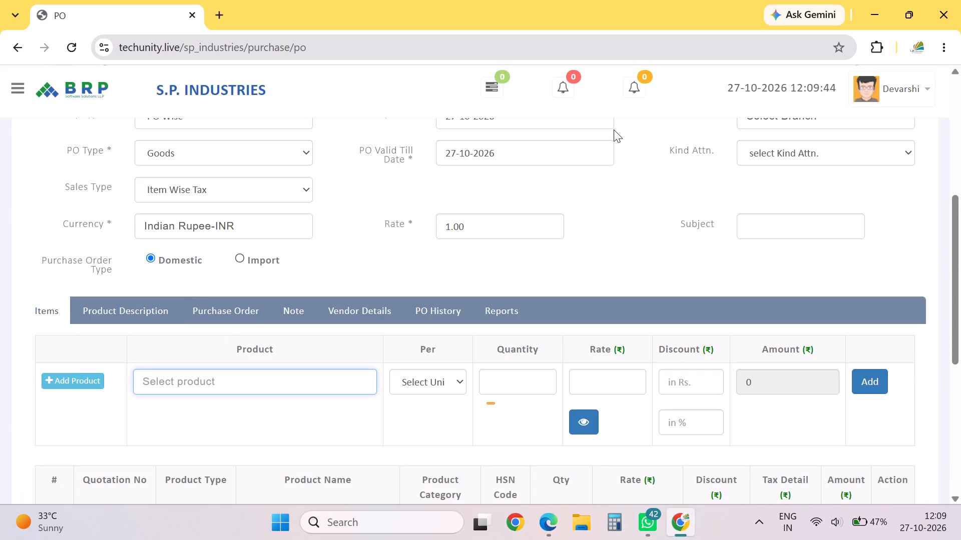
# Select Fortunate Office Solutions (Ahmedabad) as the purchase order's vendor.
pyautogui.moveTo(952, 263); pyautogui.dragTo(956, 168)
pyautogui.click(156, 223)
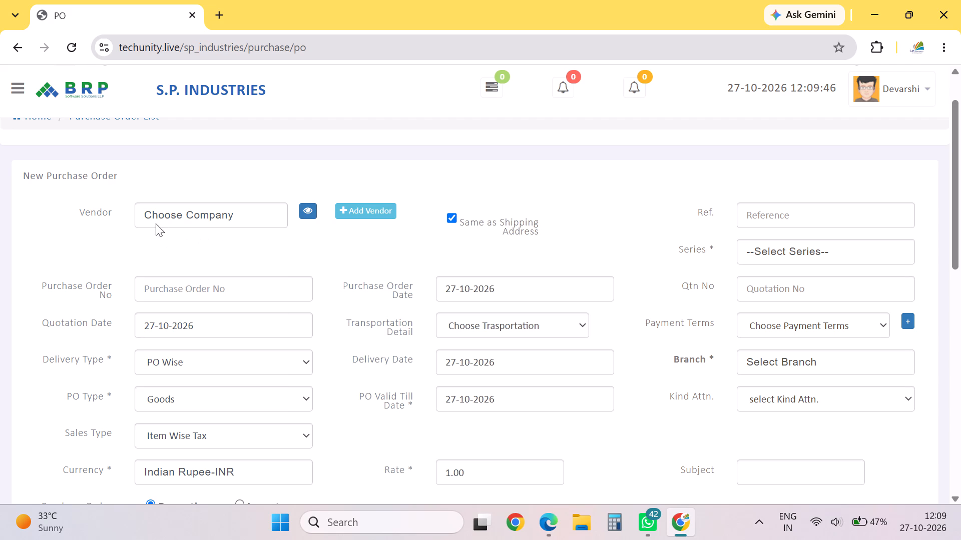
pyautogui.write('FORT')
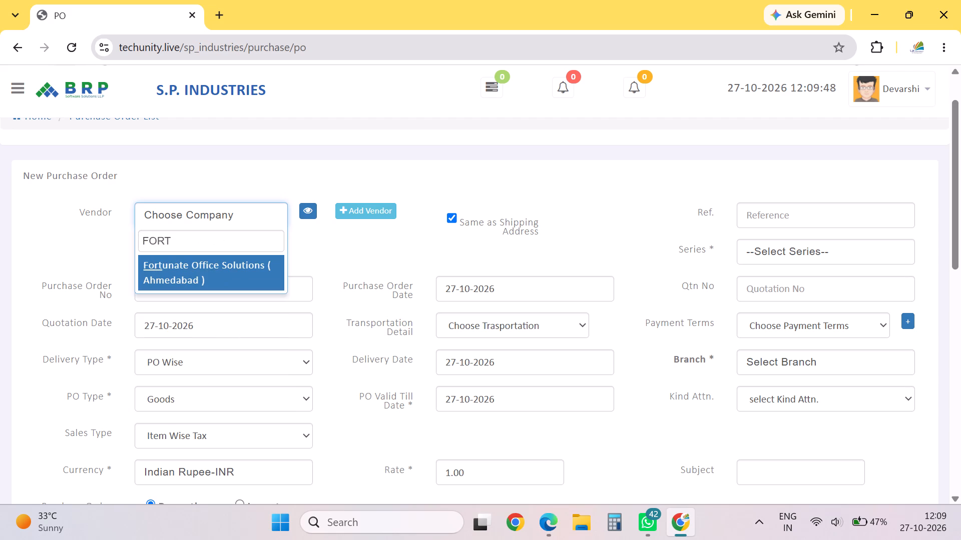
pyautogui.press('Return')
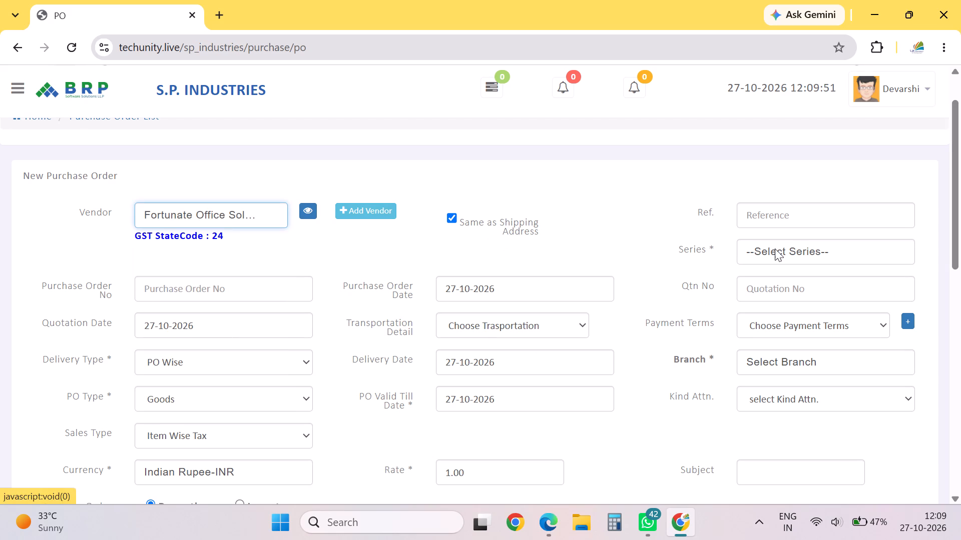
# Set the purchase order's series to PO and its branch to Head Office.
pyautogui.click(775, 248)
pyautogui.click(774, 322)
pyautogui.click(782, 362)
pyautogui.moveTo(788, 425); pyautogui.dragTo(787, 432)
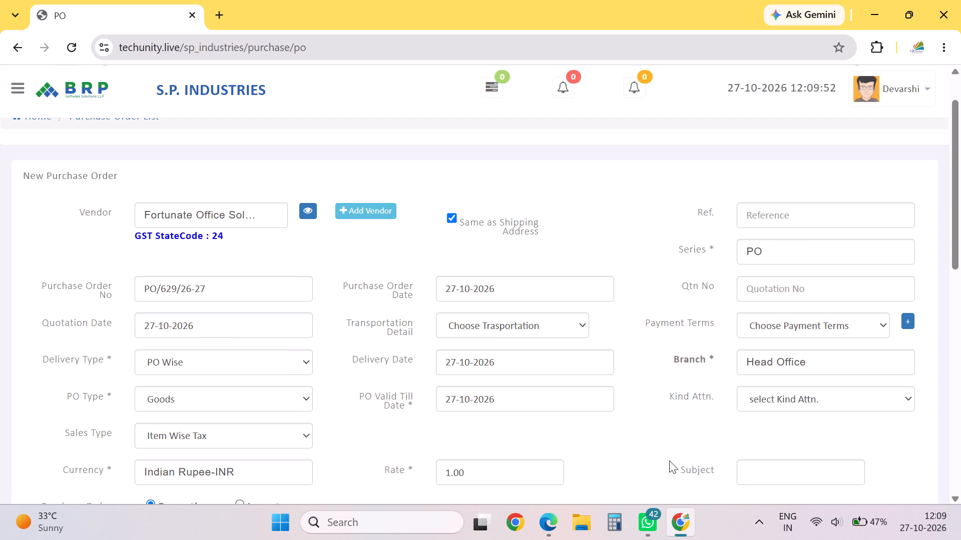
pyautogui.click(669, 460)
# Select PIN BOARD (FP00558) as the product in the purchase order's item row.
pyautogui.moveTo(954, 237); pyautogui.dragTo(948, 382)
pyautogui.click(347, 261)
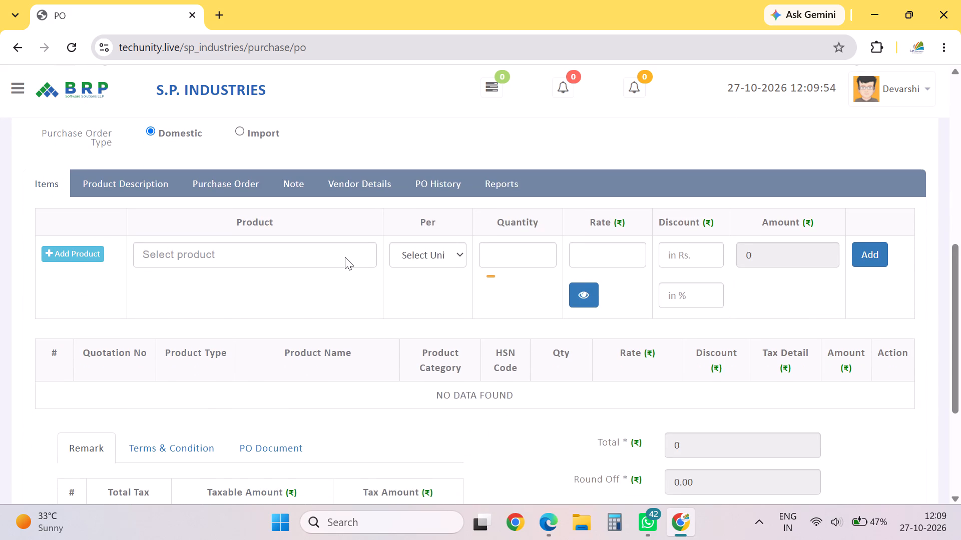
pyautogui.press('i')
pyautogui.press('BackSpace')
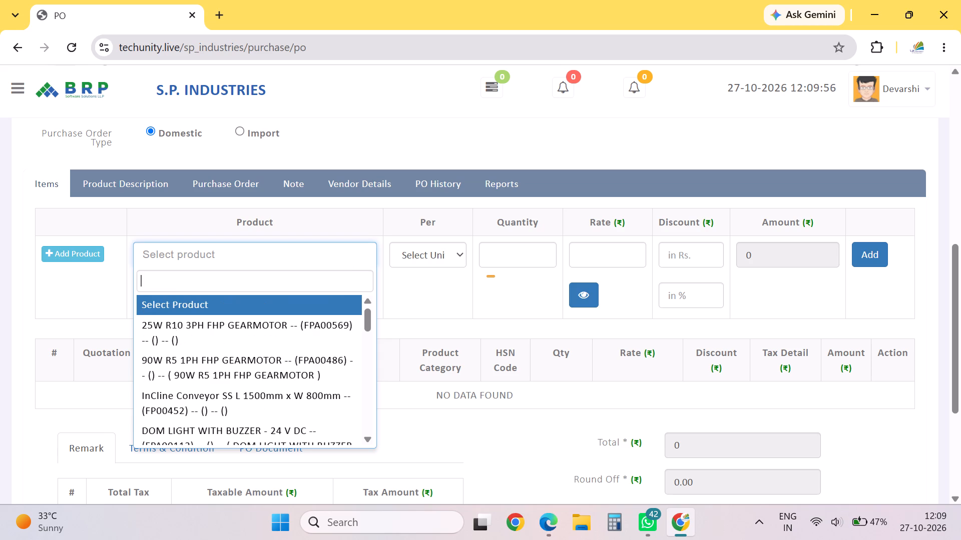
pyautogui.write('PIN B')
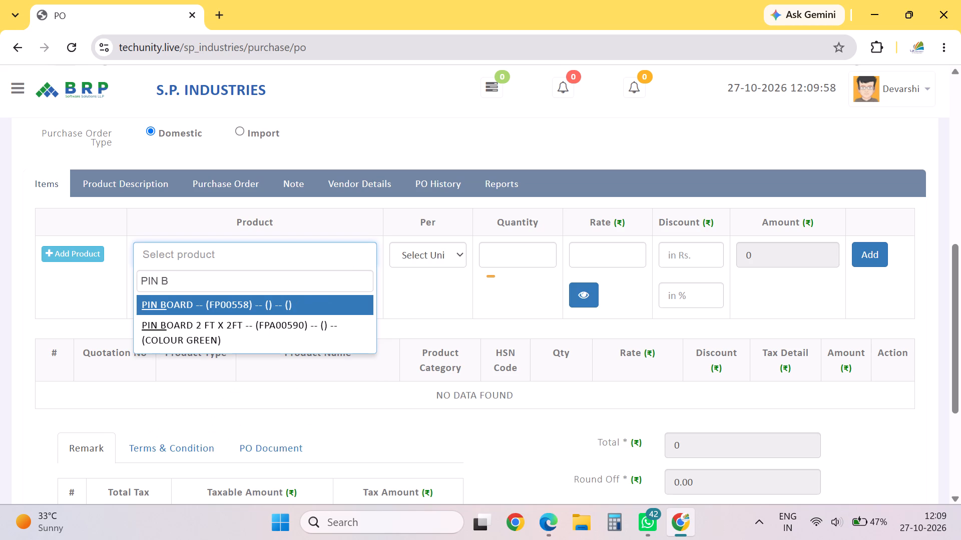
pyautogui.press('Return')
# Check the purchase order's product description section for the selected PIN BOARD item.
pyautogui.click(113, 171)
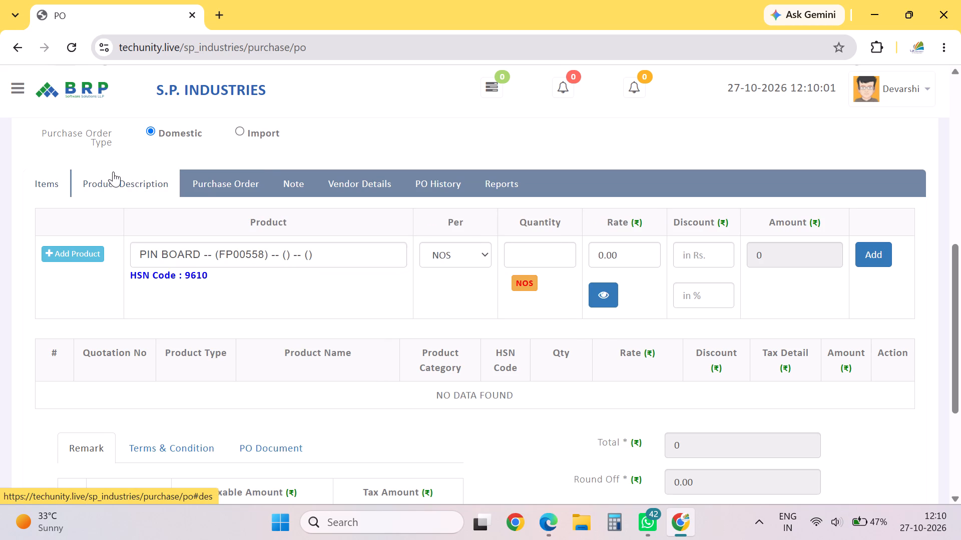
pyautogui.click(49, 193)
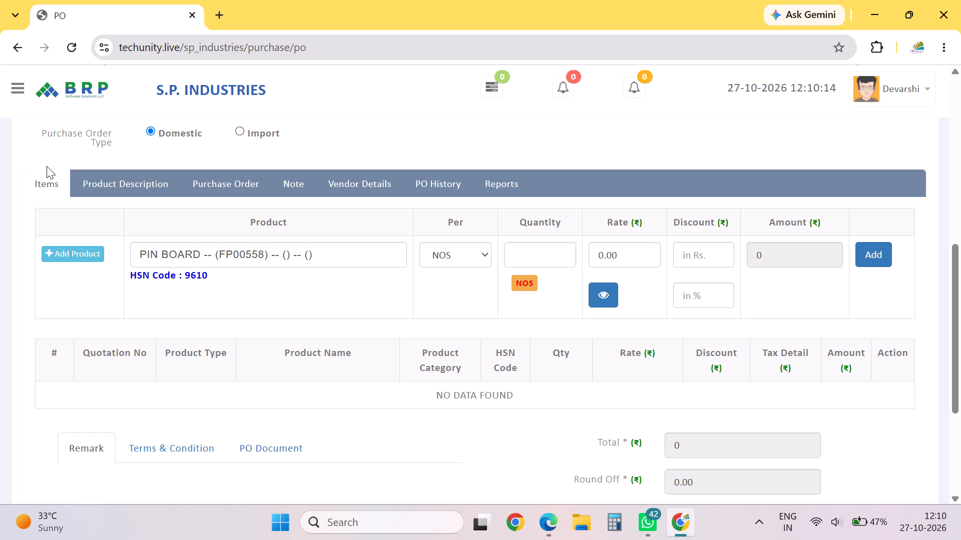
pyautogui.click(99, 165)
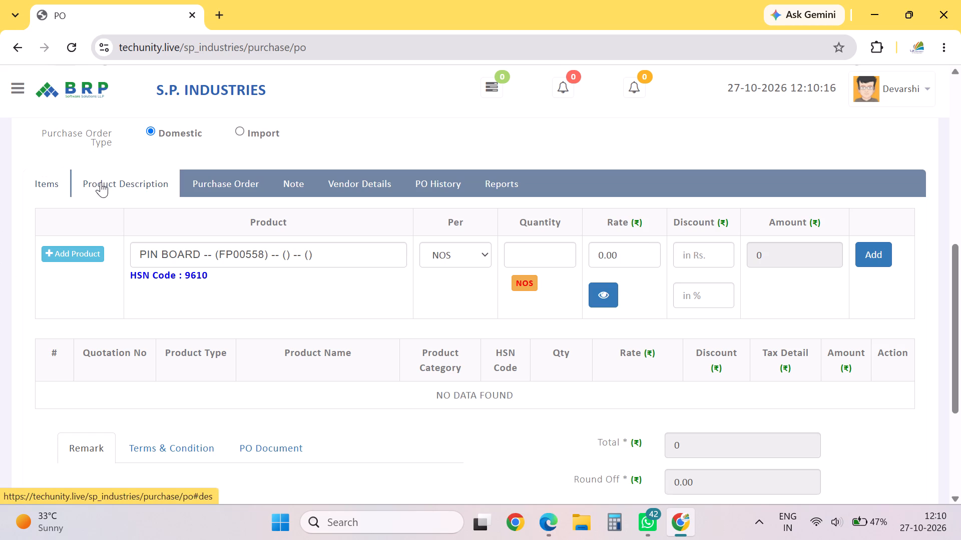
pyautogui.click(101, 182)
# Switch from the purchase order to another open window.
pyautogui.hotkey('alt', 'Tab')
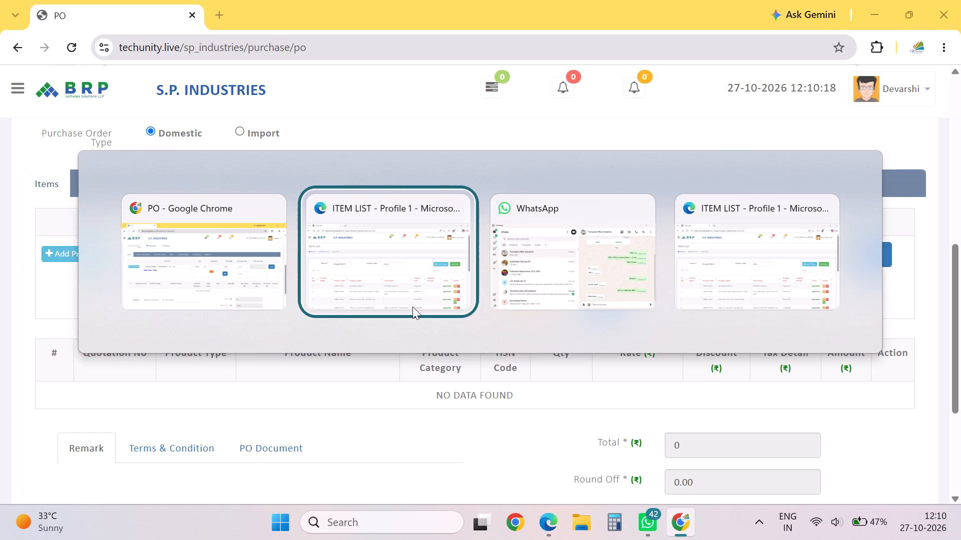
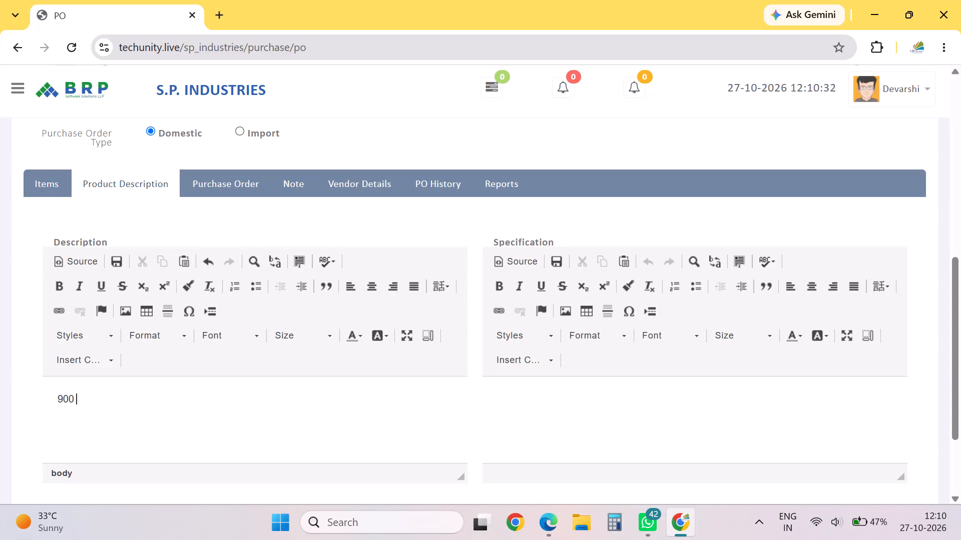
# Complete the PIN BOARD product description as 900 X 700, with BLUE on a second line.
pyautogui.write('700 -')
pyautogui.press('BackSpace')
pyautogui.hotkey('shift', 'Return')
pyautogui.write('BLUE')
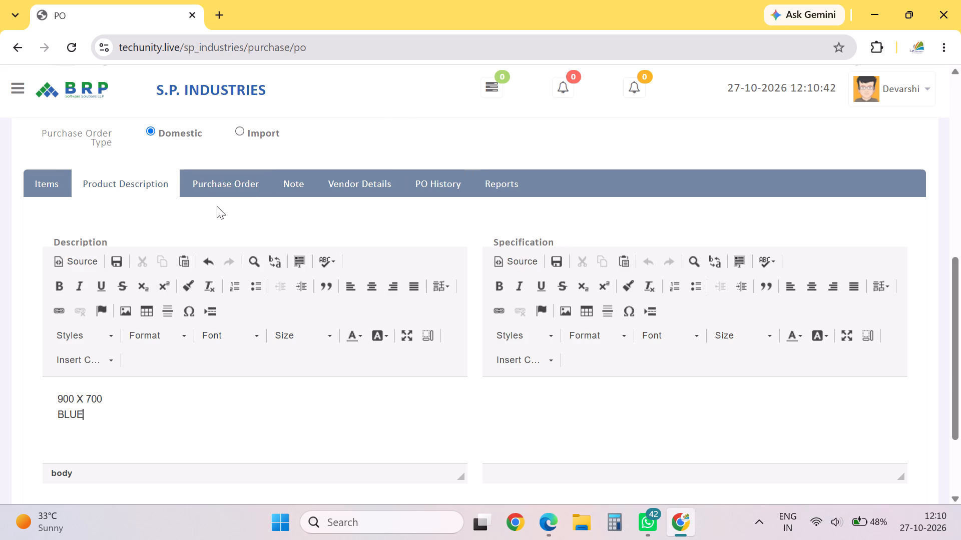
# Add the PIN BOARD item to the purchase order with quantity 2 and rate 750.
pyautogui.click(71, 190)
pyautogui.click(54, 183)
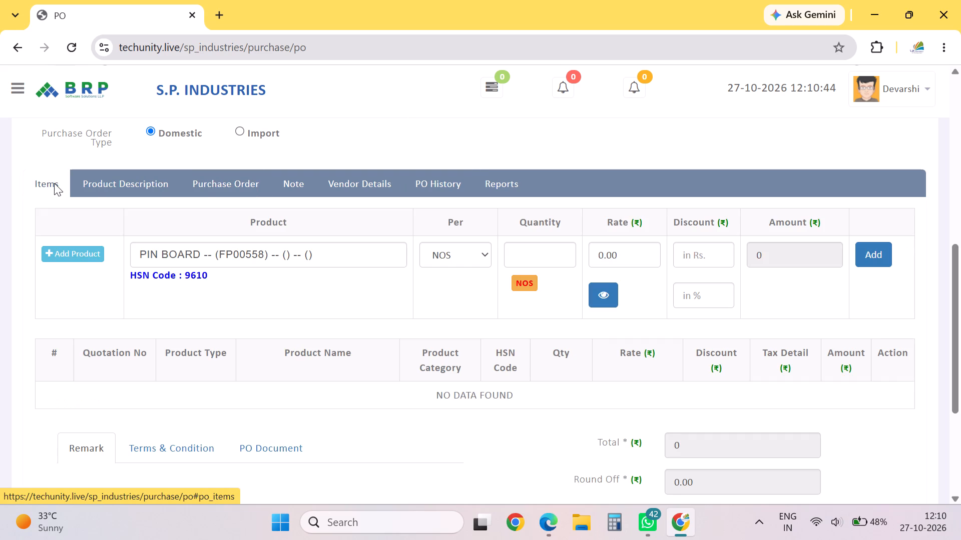
pyautogui.click(519, 253)
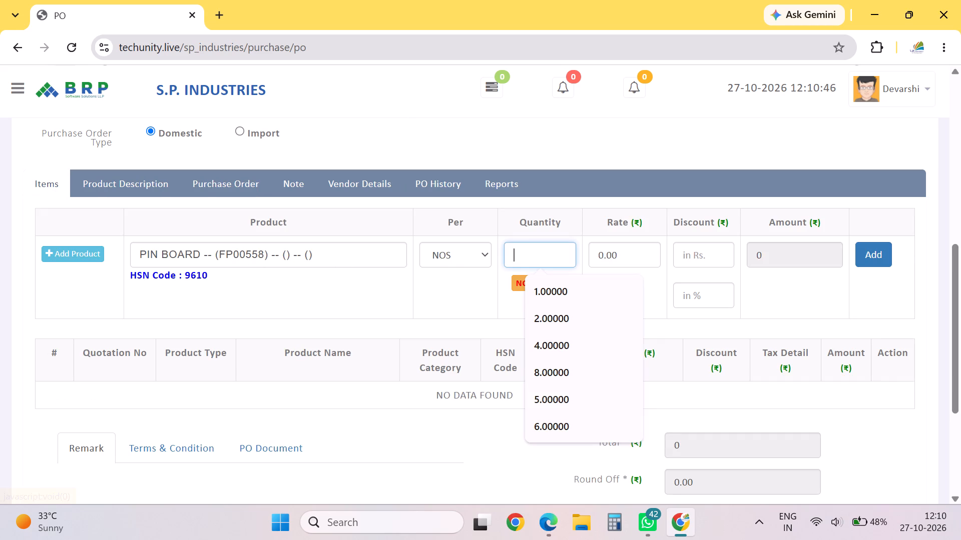
pyautogui.press('2')
pyautogui.press('Tab')
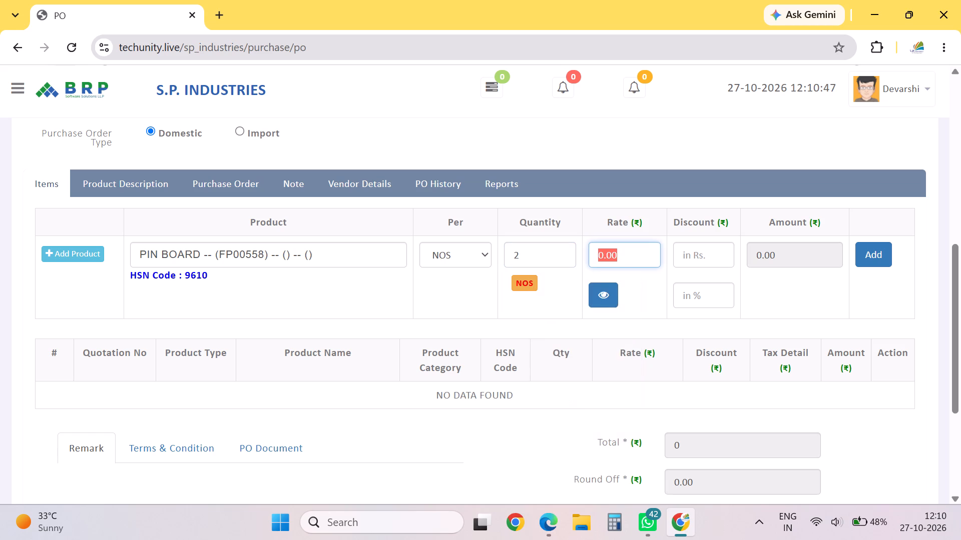
pyautogui.write('750')
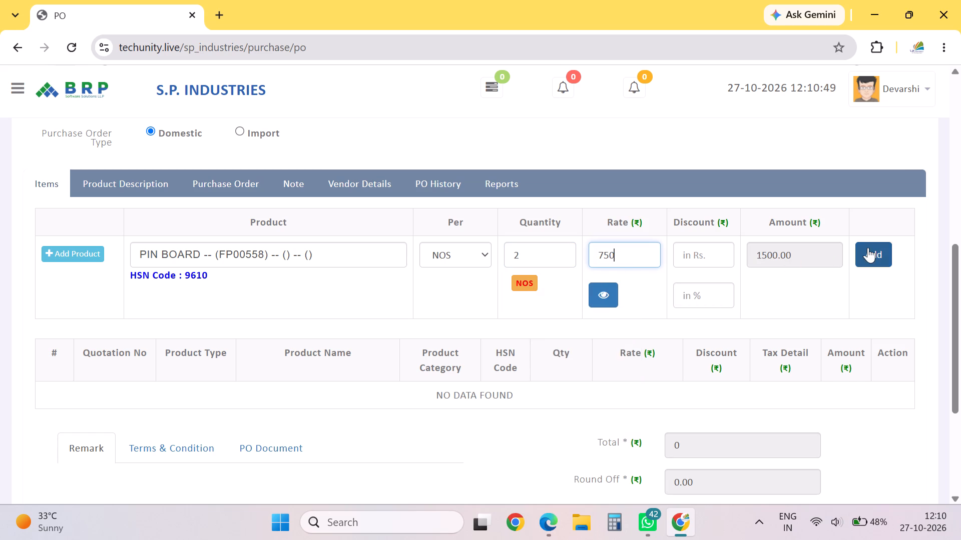
pyautogui.click(868, 247)
# Submit the completed purchase order.
pyautogui.moveTo(960, 248); pyautogui.dragTo(942, 483)
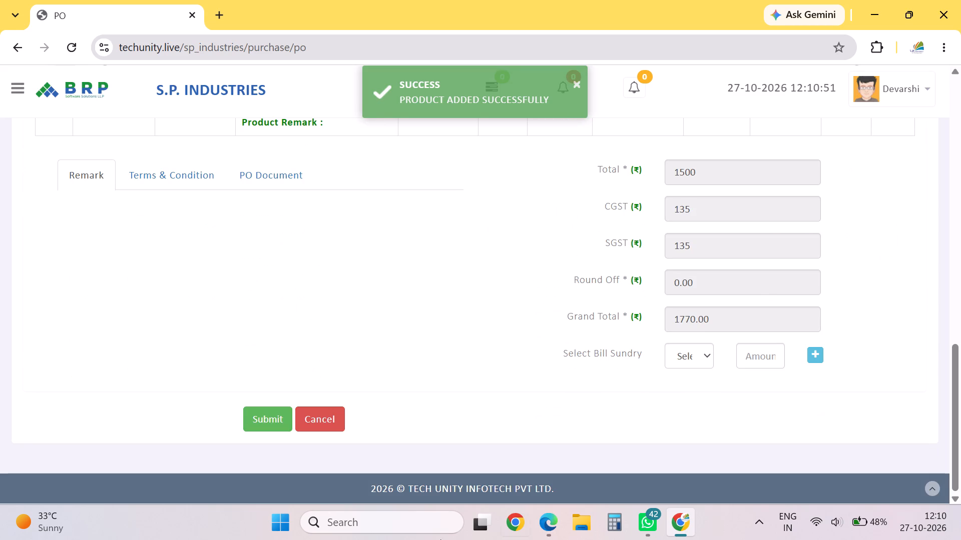
pyautogui.click(273, 416)
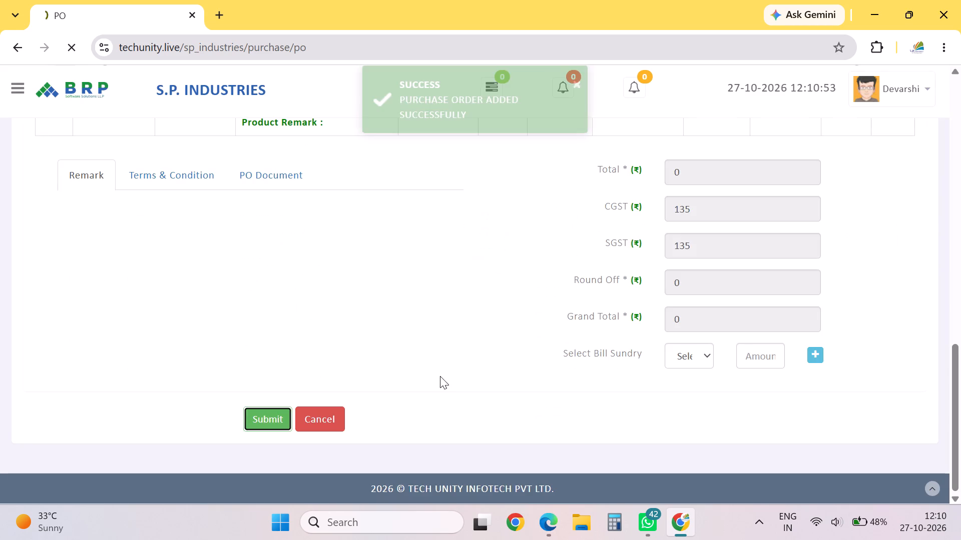
# Open the alpha print version of the new Fortunate Office Solutions purchase order from the purchase order list.
pyautogui.moveTo(960, 183); pyautogui.dragTo(960, 240)
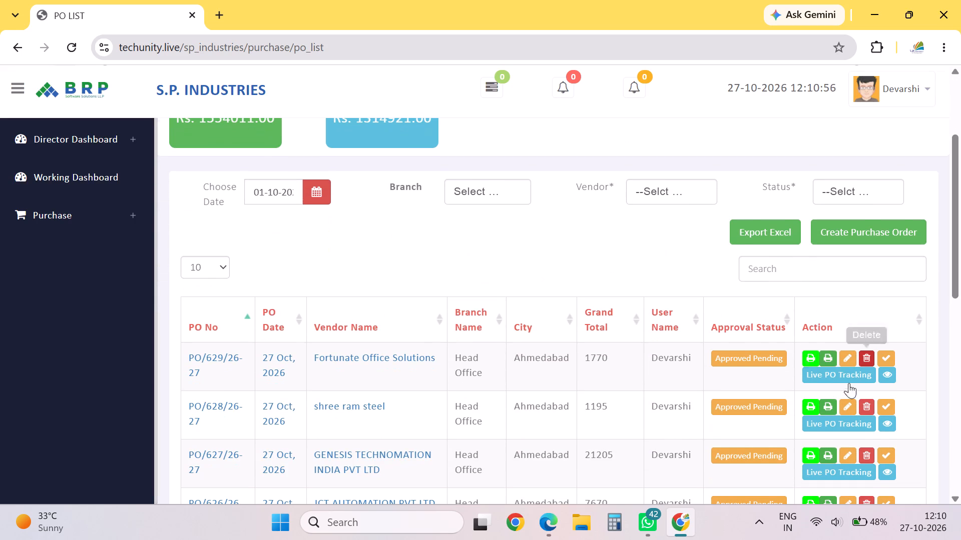
pyautogui.click(824, 353)
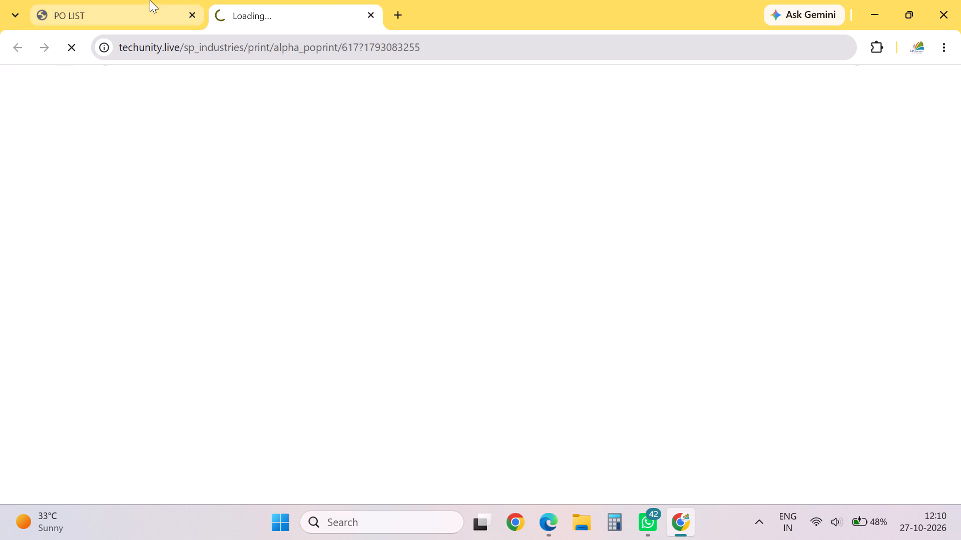
pyautogui.click(316, 135)
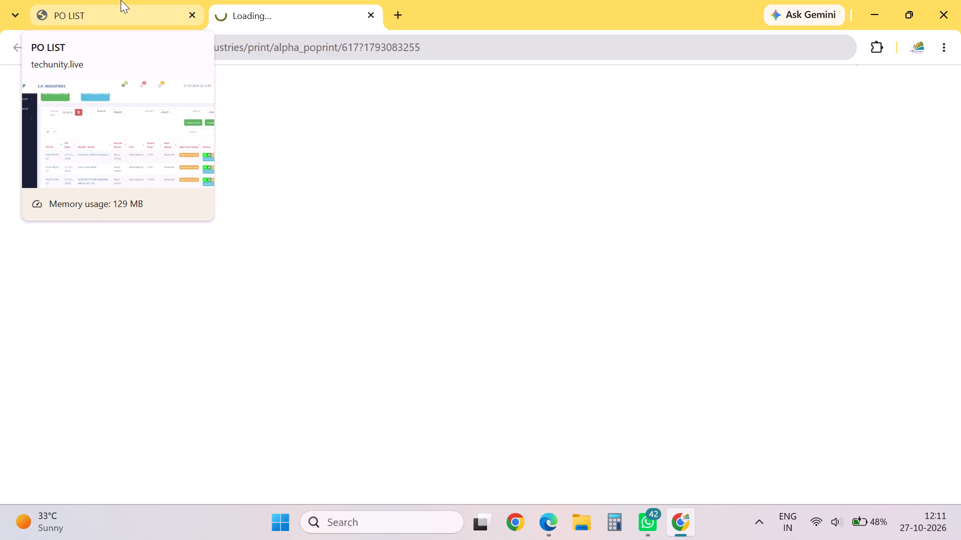
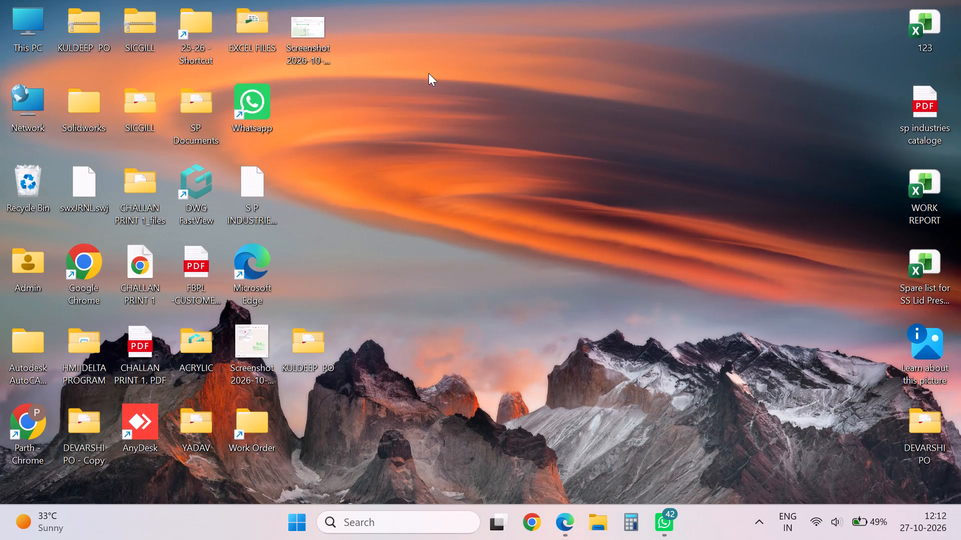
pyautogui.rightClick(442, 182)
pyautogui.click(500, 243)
# Bring up the Microsoft Edge window showing the ERP Item List and close it.
pyautogui.click(577, 529)
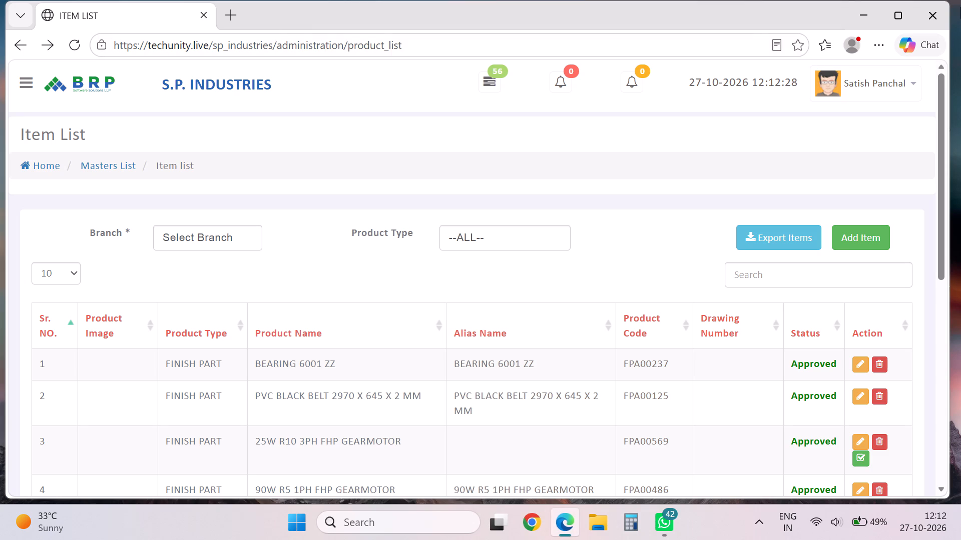
pyautogui.click(938, 9)
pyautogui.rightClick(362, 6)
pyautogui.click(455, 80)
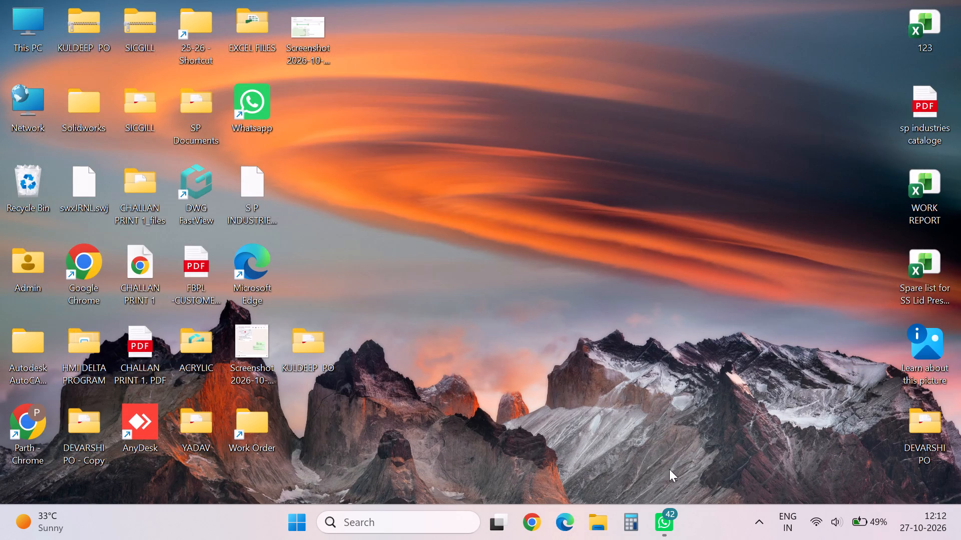
# Open Google Chrome with the SP Industries Purchase profile.
pyautogui.click(532, 538)
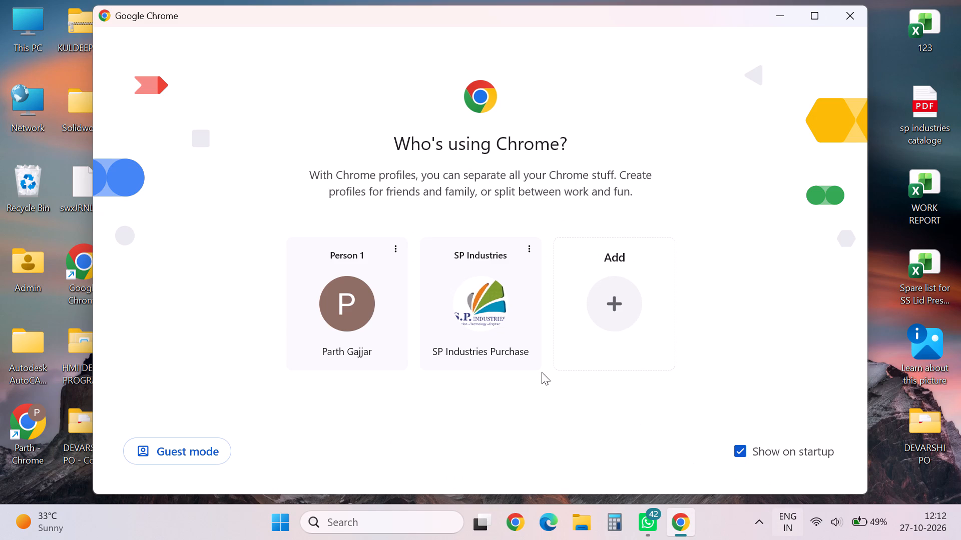
pyautogui.click(495, 342)
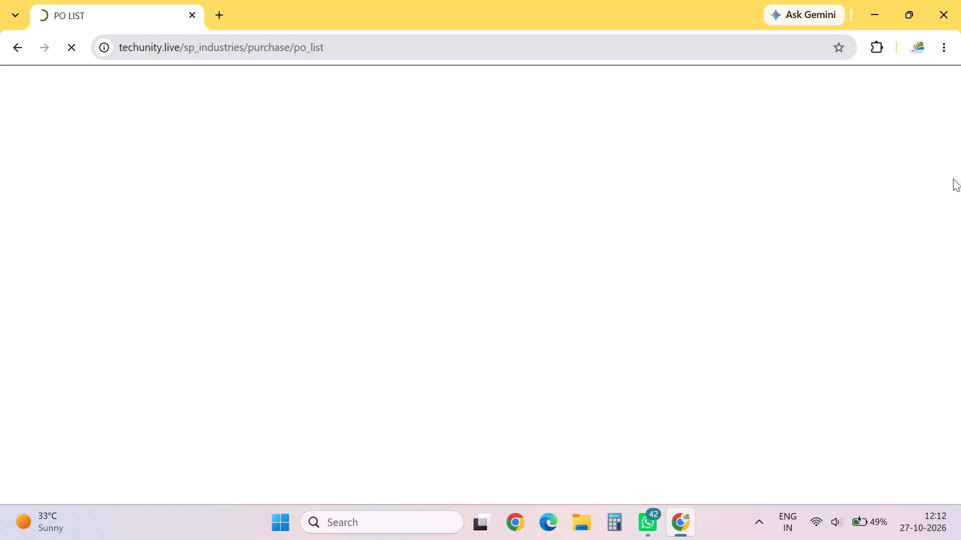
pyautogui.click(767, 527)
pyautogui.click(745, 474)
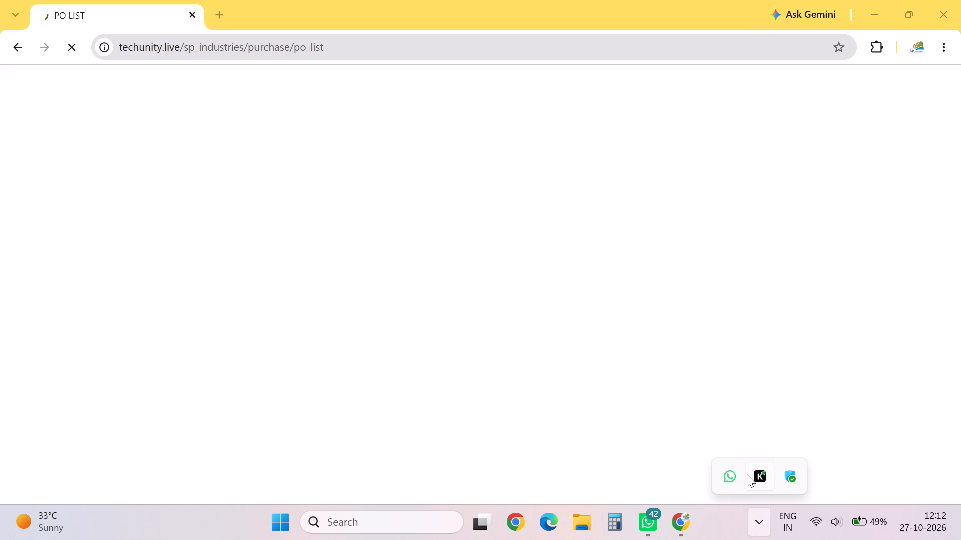
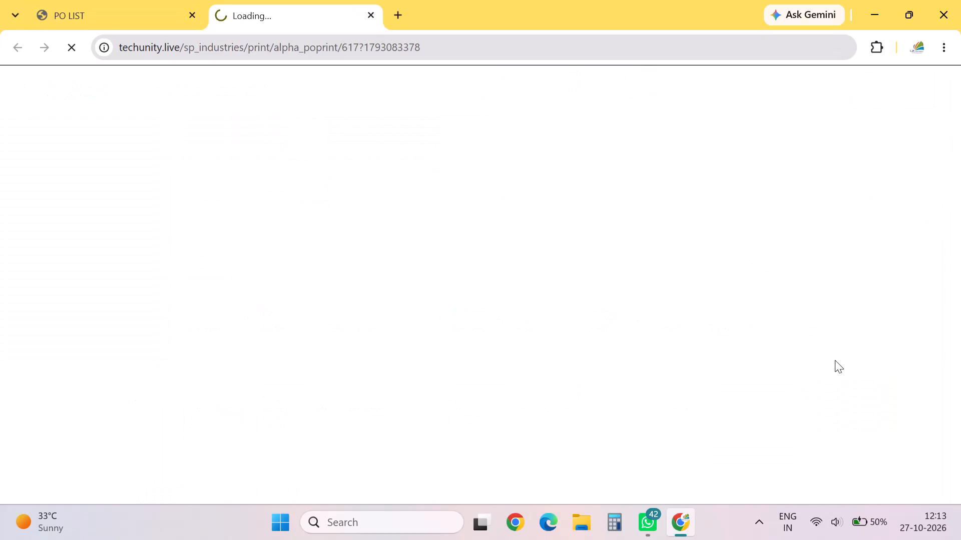
# Return to the PO List page and close the browser tab holding the purchase order's alpha print version.
pyautogui.click(253, 150)
pyautogui.click(69, 25)
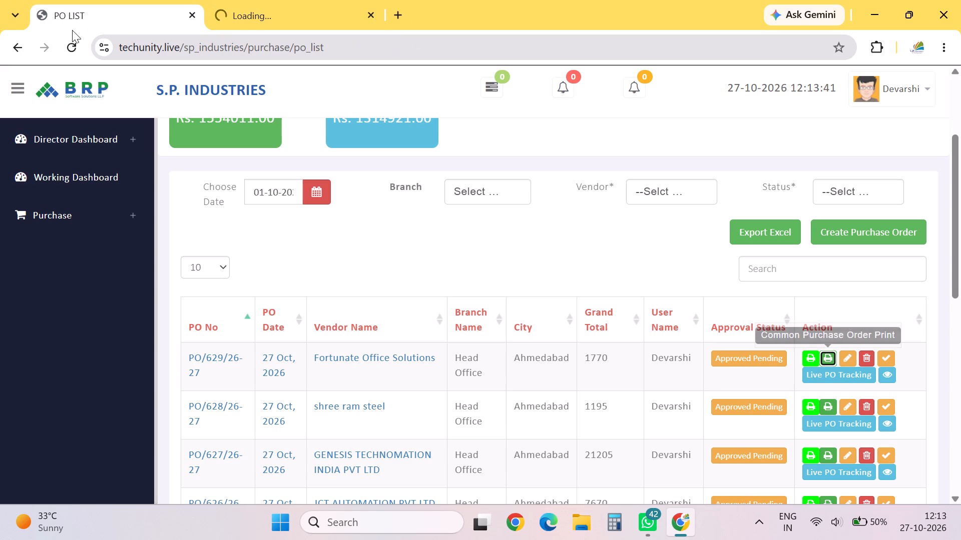
pyautogui.click(373, 9)
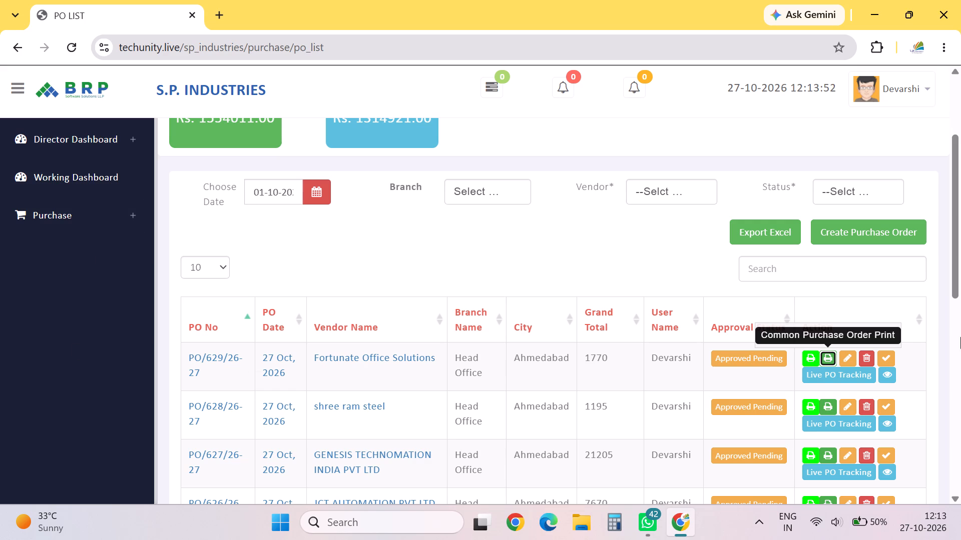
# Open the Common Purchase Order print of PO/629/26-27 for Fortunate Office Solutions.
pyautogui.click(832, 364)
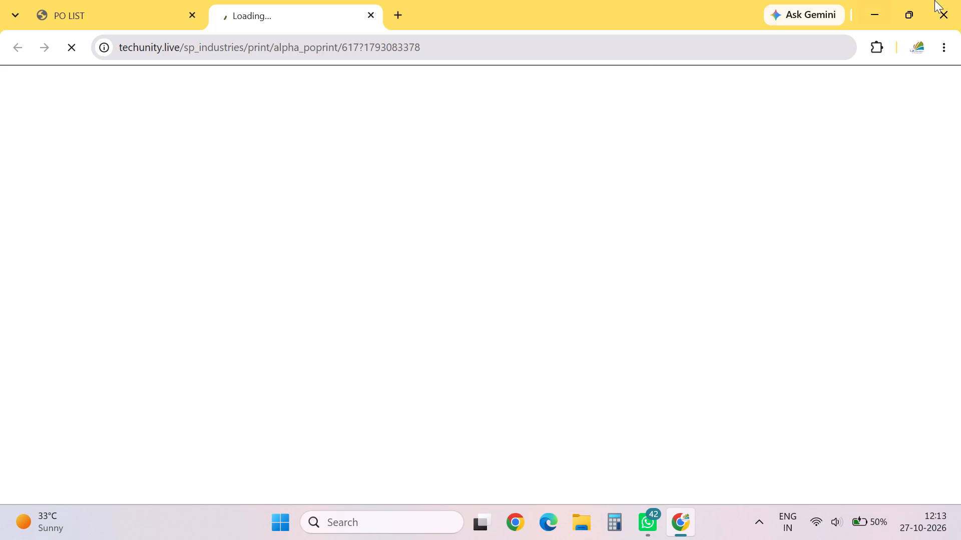
# Return to the PO list page and log out of the S.P. Industries ERP account.
pyautogui.click(131, 8)
pyautogui.click(909, 86)
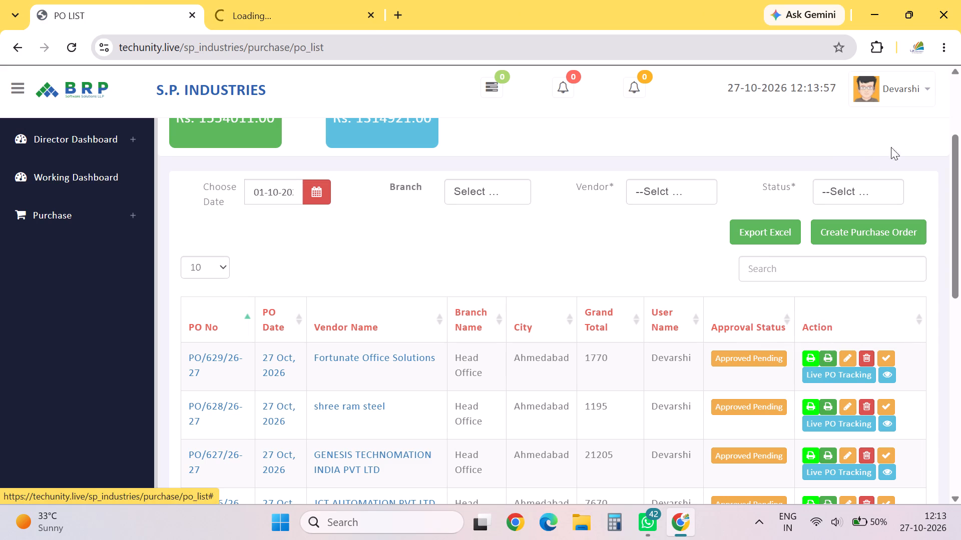
pyautogui.click(907, 81)
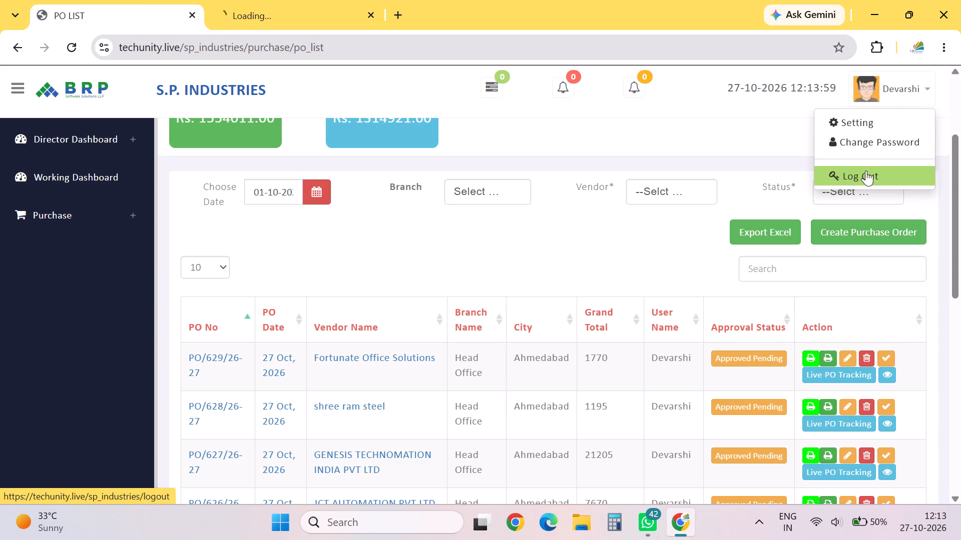
pyautogui.click(862, 177)
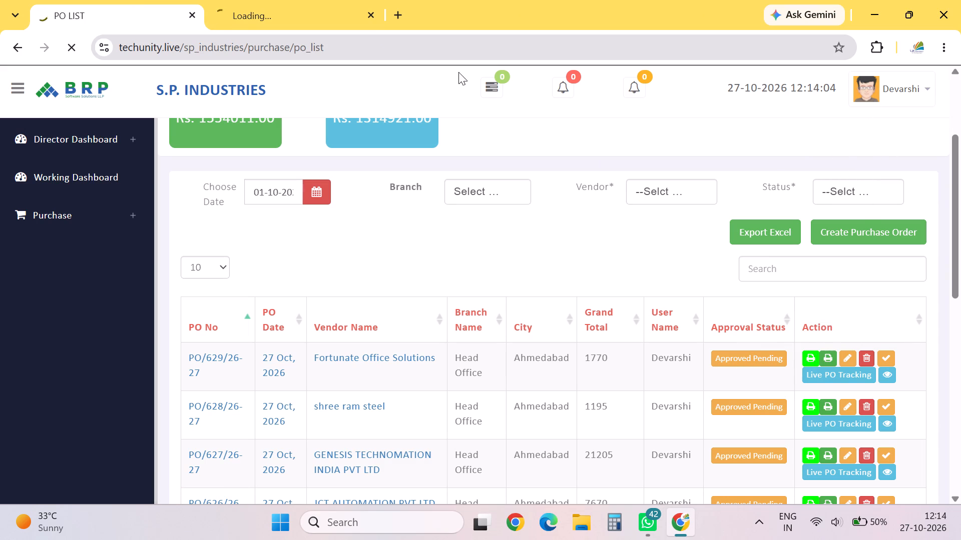
# Close the loading purchase order print page and the whole Google Chrome window.
pyautogui.click(366, 19)
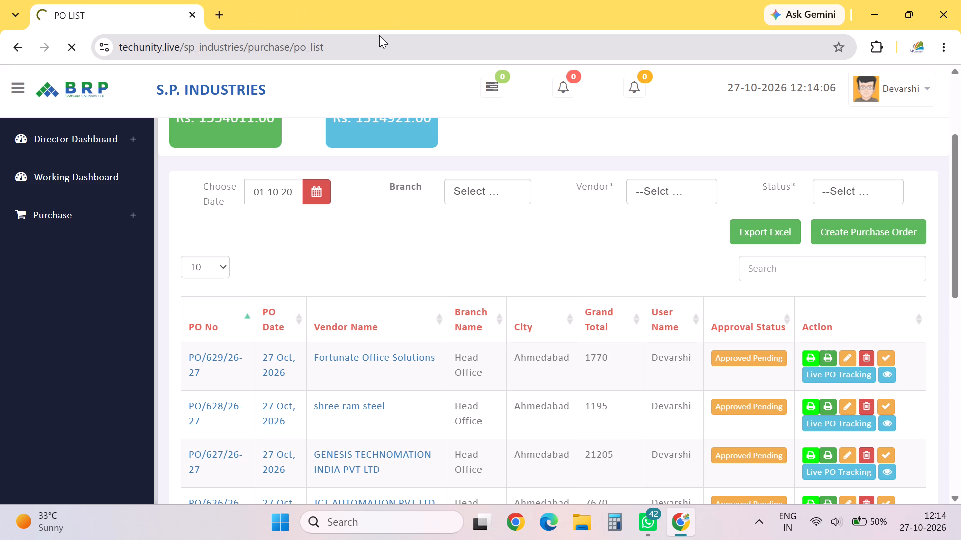
pyautogui.click(960, 0)
pyautogui.rightClick(620, 144)
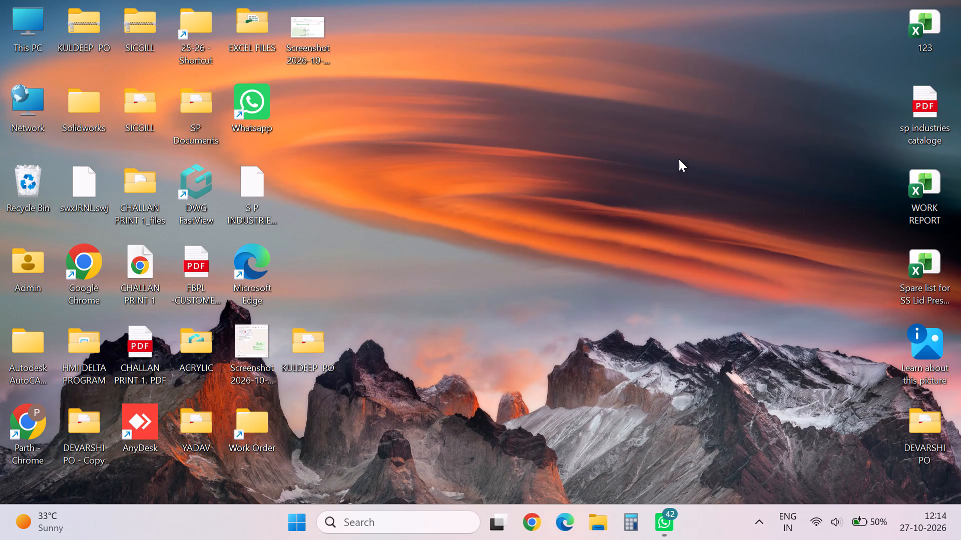
pyautogui.click(684, 200)
# Reopen Google Chrome with the SP Industries Purchase profile.
pyautogui.click(532, 524)
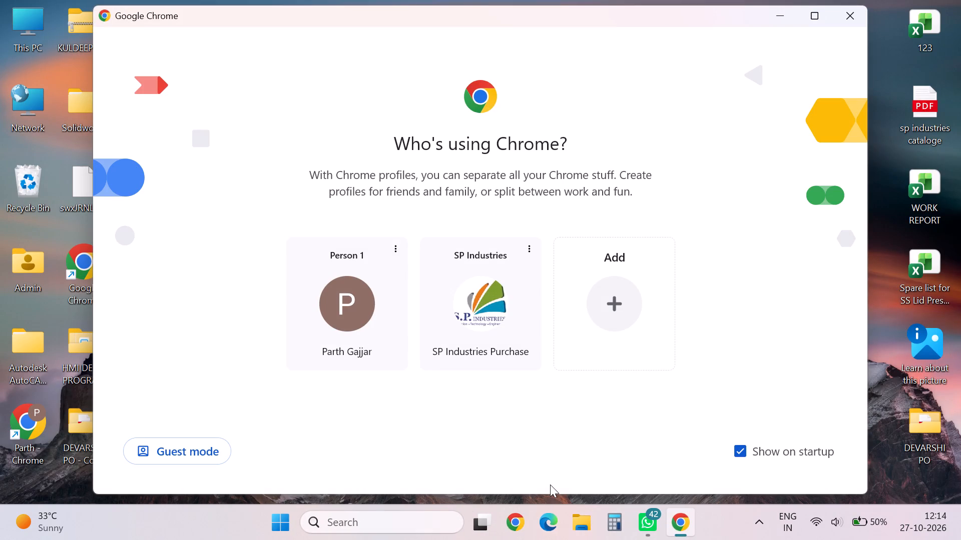
pyautogui.click(433, 290)
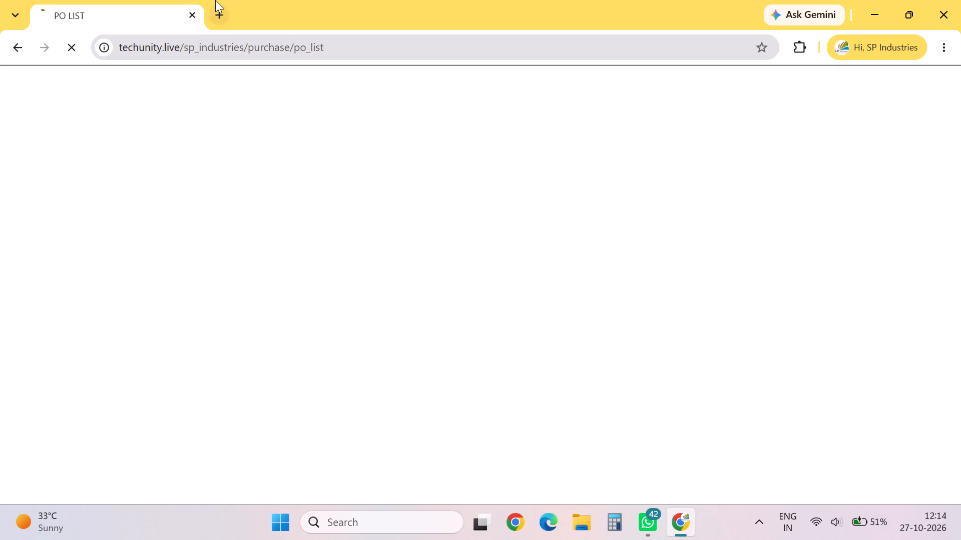
# Replace the restored PO LIST page with a new tab and open the bookmarked ERP LOGIN page there.
pyautogui.click(217, 22)
pyautogui.click(190, 20)
pyautogui.click(67, 69)
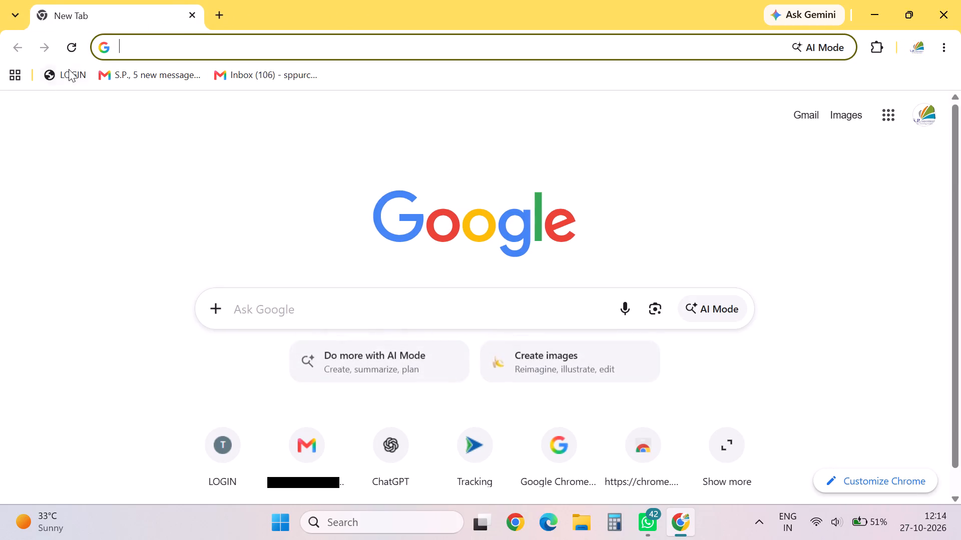
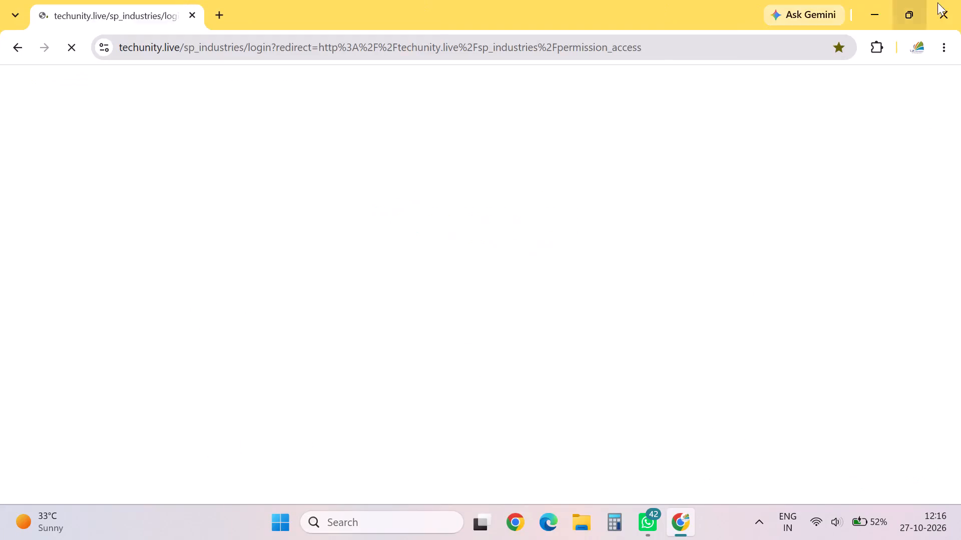
# Close the Google Chrome window with the loading ERP login page.
pyautogui.click(939, 2)
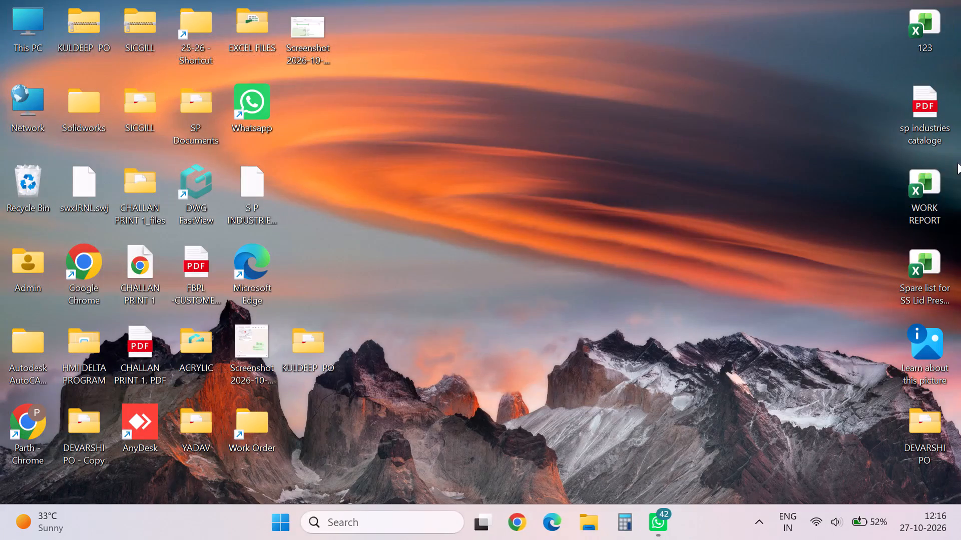
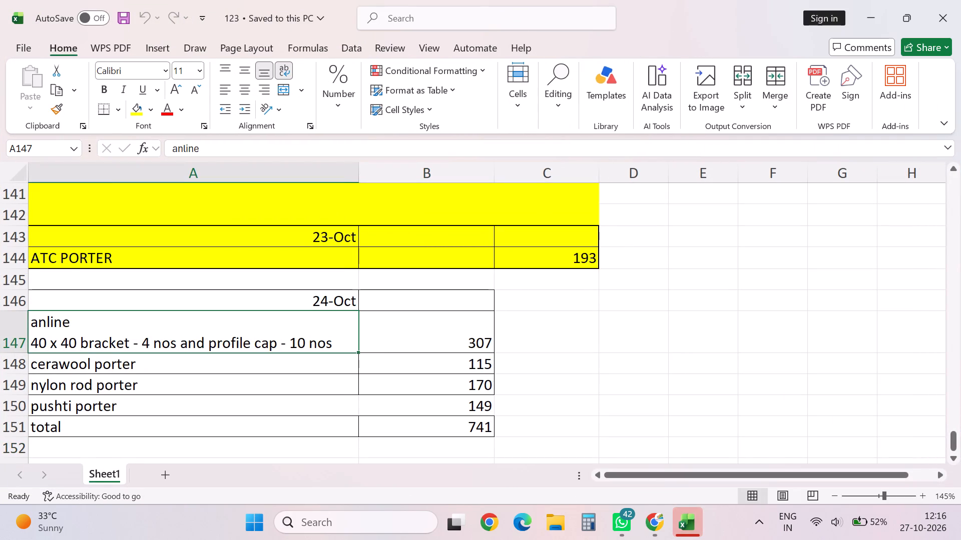
# Fill the 24-Oct porter expense block and the blank row above it, cells A145:C151, with yellow.
pyautogui.press('Down')
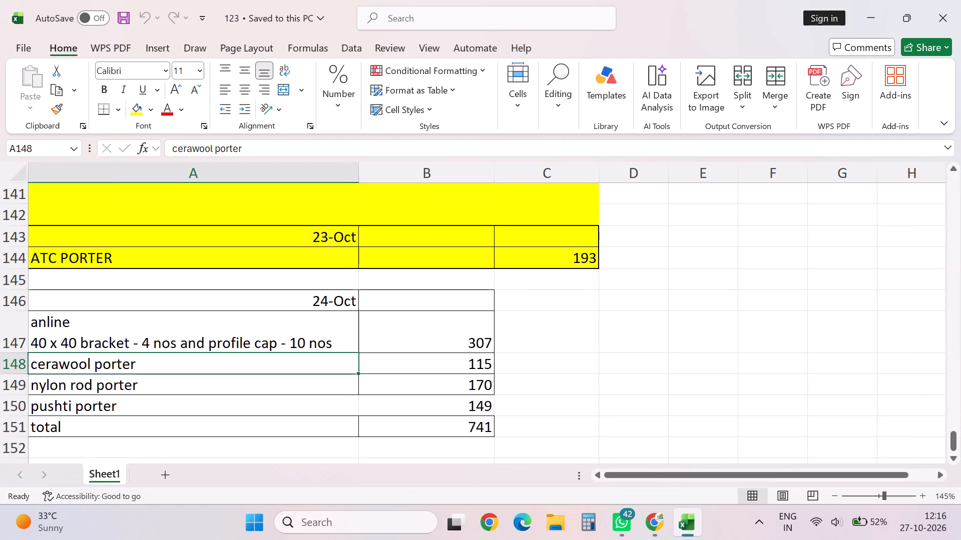
pyautogui.press('Down')
pyautogui.press('Down')
pyautogui.press('Down')
pyautogui.press('Up')
pyautogui.press('Down')
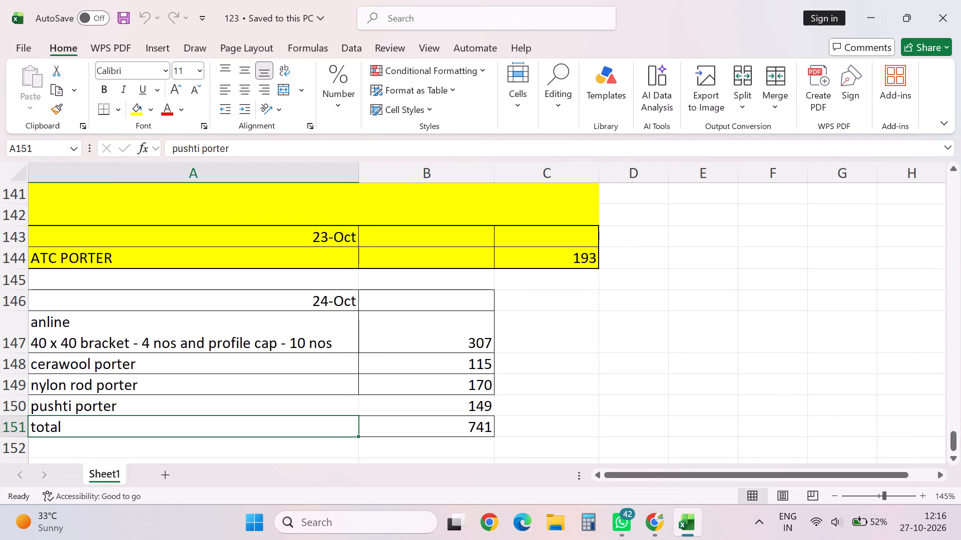
pyautogui.hotkey('shift', 'Right')
pyautogui.hotkey('shift', 'Up')
pyautogui.hotkey('shift', 'Up')
pyautogui.hotkey('shift', 'Up')
pyautogui.hotkey('shift', 'Up')
pyautogui.hotkey('shift', 'Up')
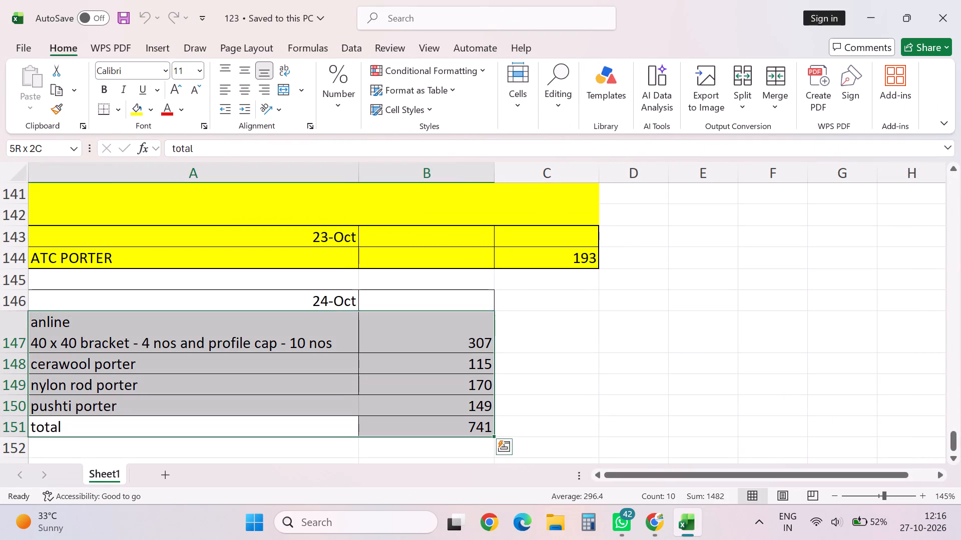
pyautogui.hotkey('shift', 'Up')
pyautogui.hotkey('shift', 'Right')
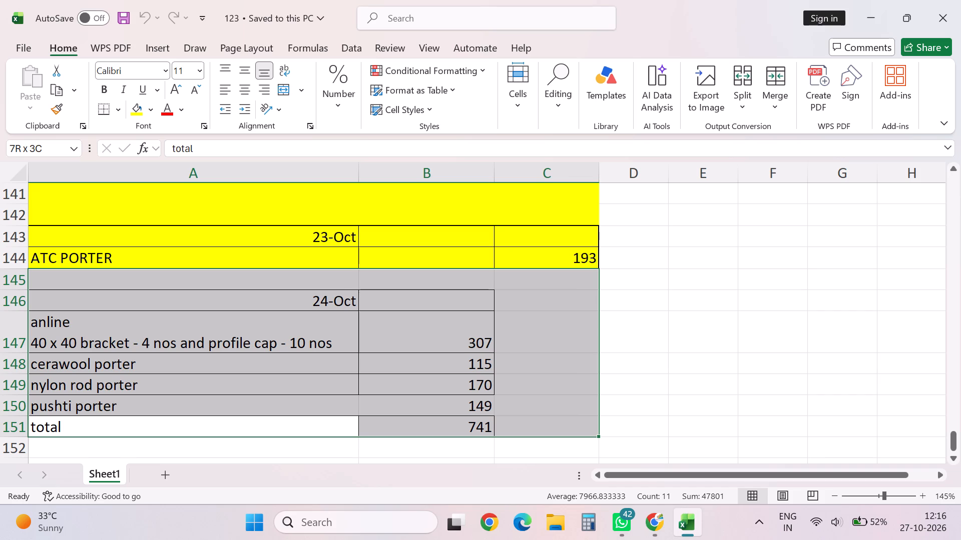
pyautogui.click(135, 115)
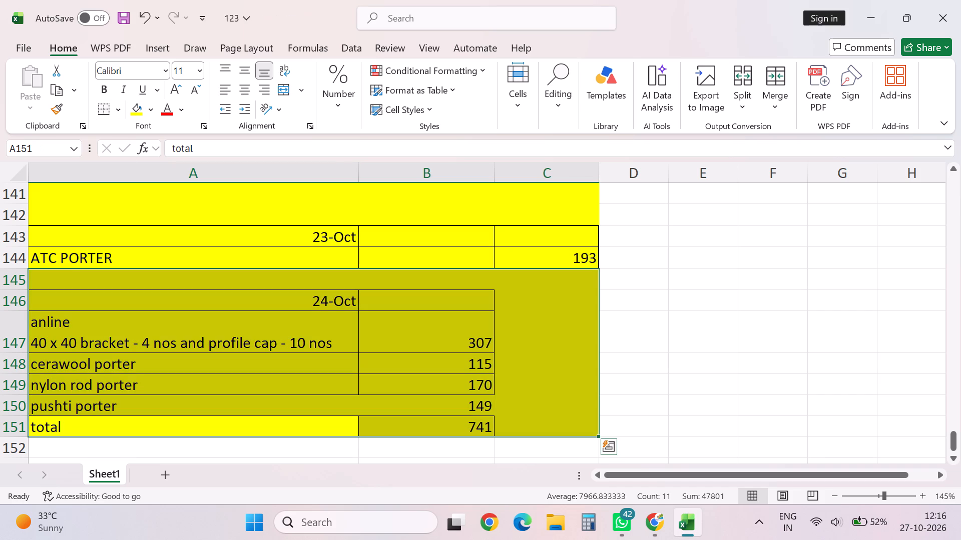
# Save the 123 workbook and close it.
pyautogui.hotkey('ctrl', 's')
pyautogui.hotkey('ctrl', 's')
pyautogui.hotkey('ctrl', 's')
pyautogui.hotkey('ctrl', 's')
pyautogui.click(411, 396)
pyautogui.click(960, 0)
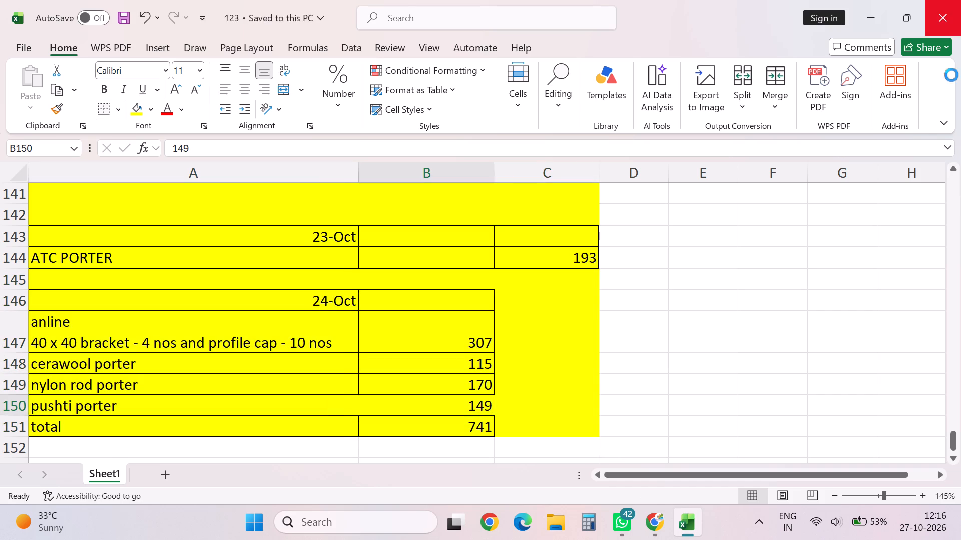
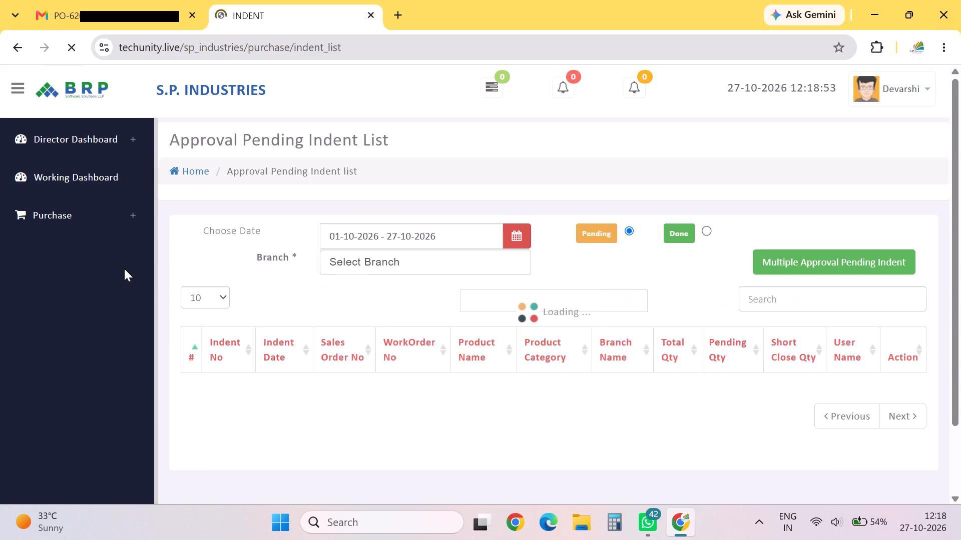
# From the Purchase Order List, open the alpha print version of Fortunate Office Solutions order PO/629/26-27.
pyautogui.click(50, 222)
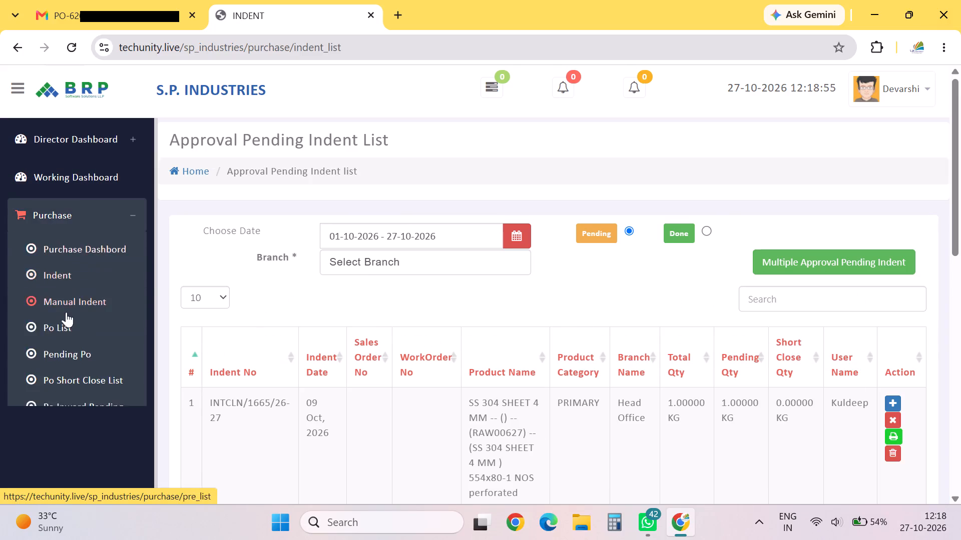
pyautogui.click(65, 316)
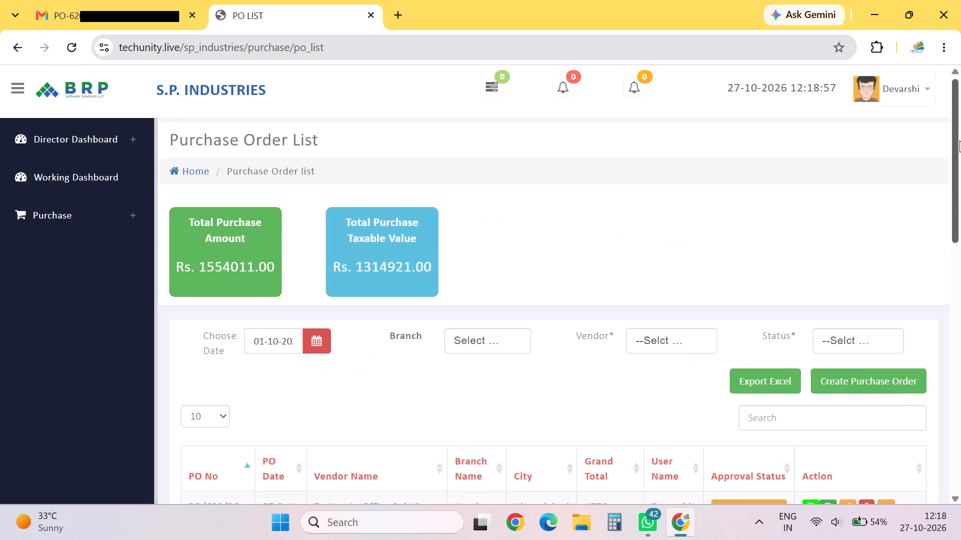
pyautogui.moveTo(959, 145); pyautogui.dragTo(960, 232)
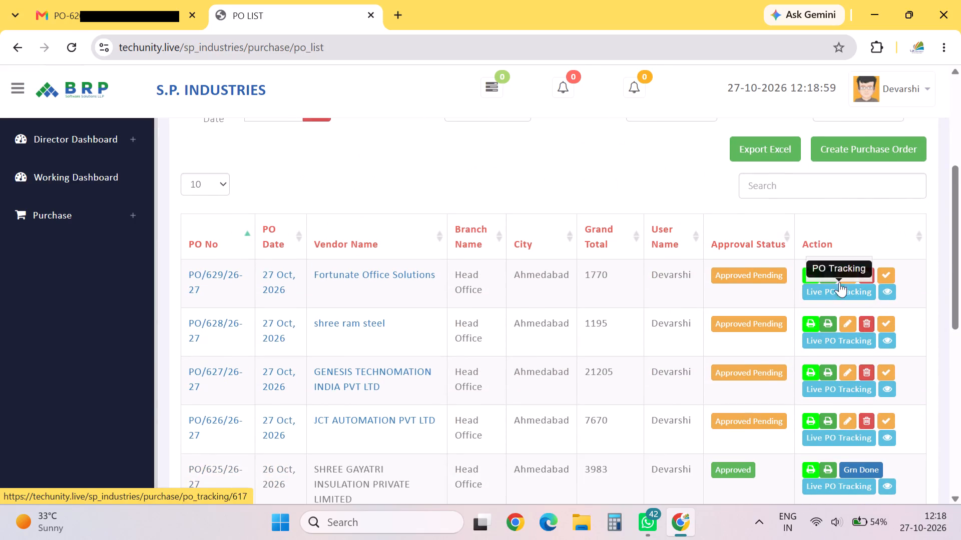
pyautogui.click(826, 265)
pyautogui.click(826, 277)
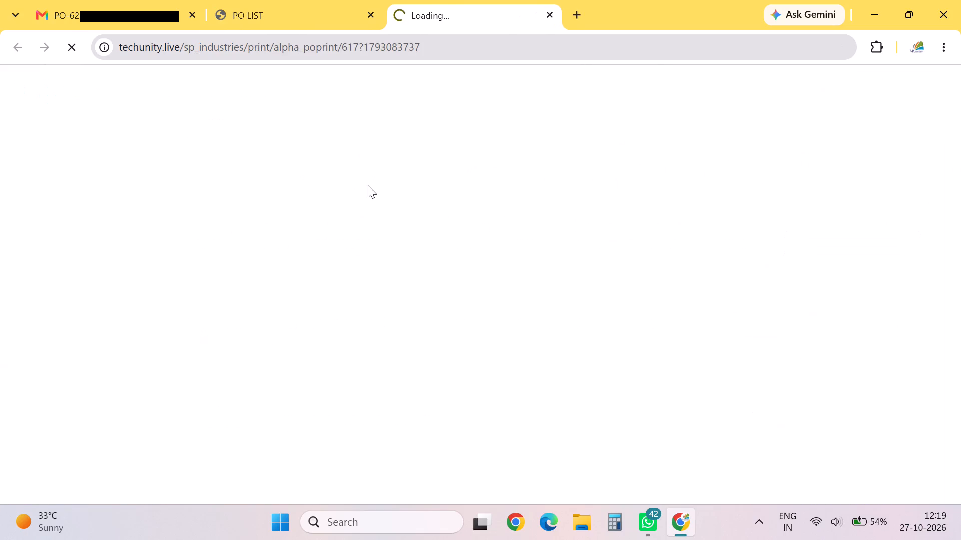
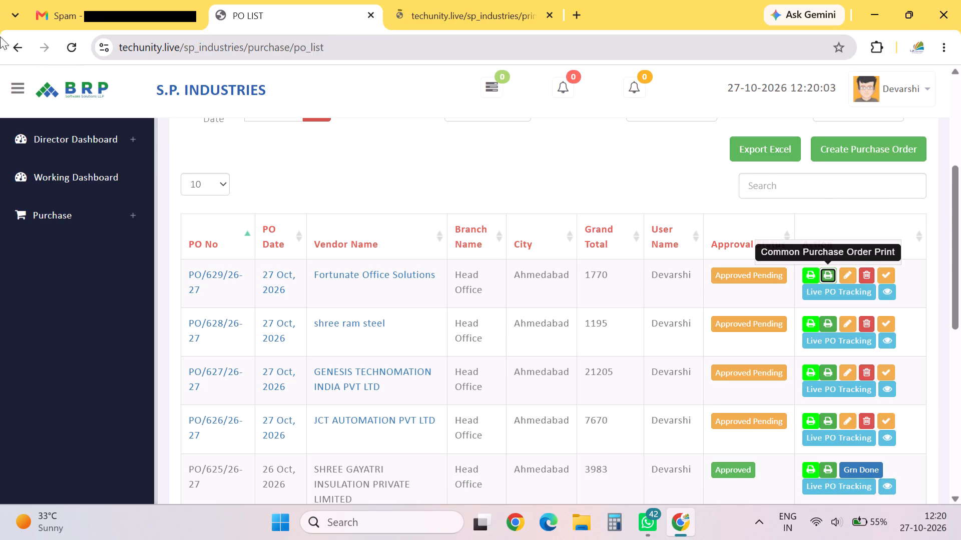
# Print purchase order PO/629/26-27 to a PDF named "Fortunate Office Solutions PO-629.pdf" in the DEVARSHI PO folder.
pyautogui.click(505, 0)
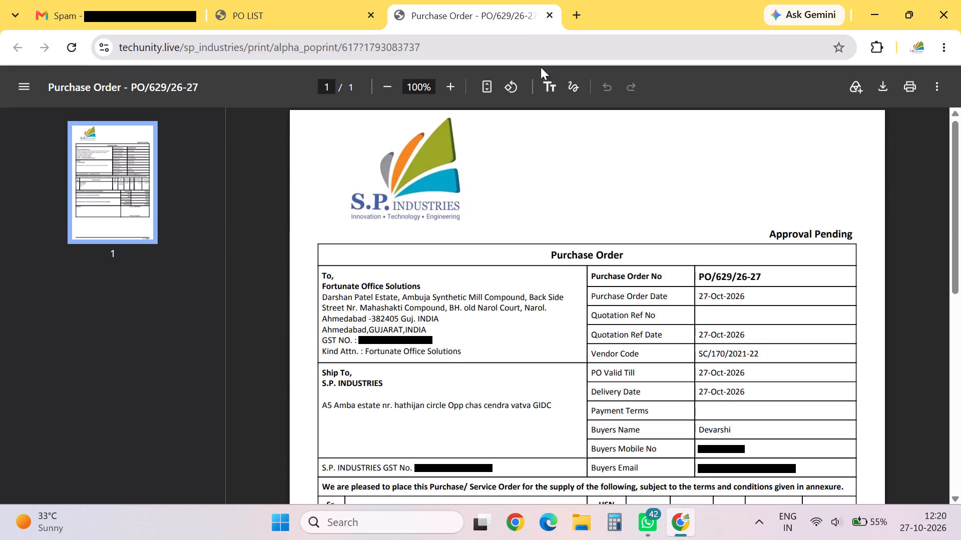
pyautogui.hotkey('ctrl', 'p')
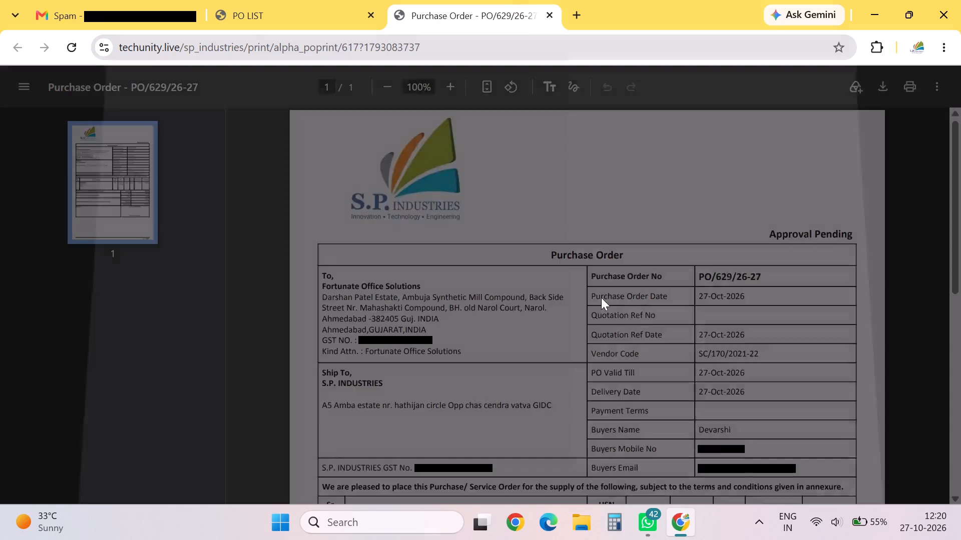
pyautogui.click(752, 461)
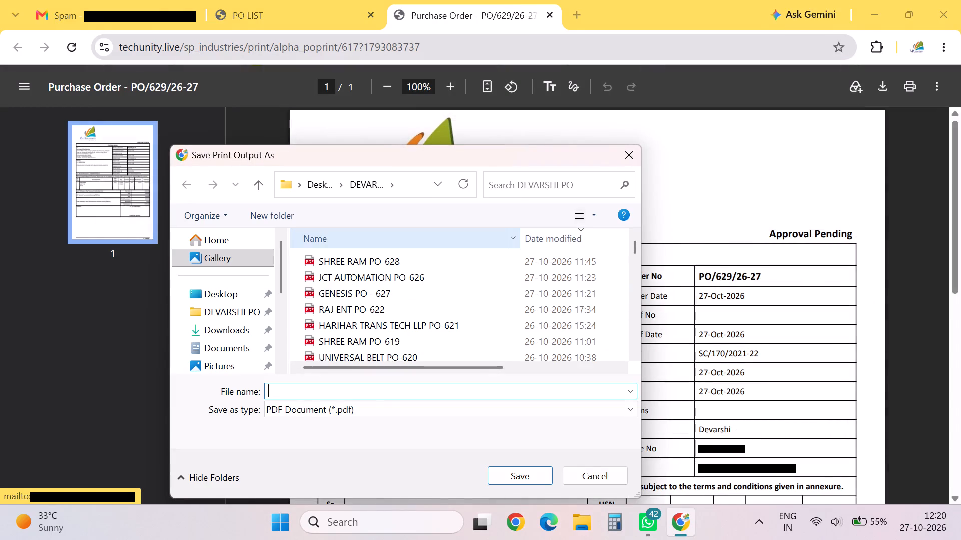
pyautogui.write('FOR')
pyautogui.press('Down')
pyautogui.press('Left')
pyautogui.press('Left')
pyautogui.press('Left')
pyautogui.press('Left')
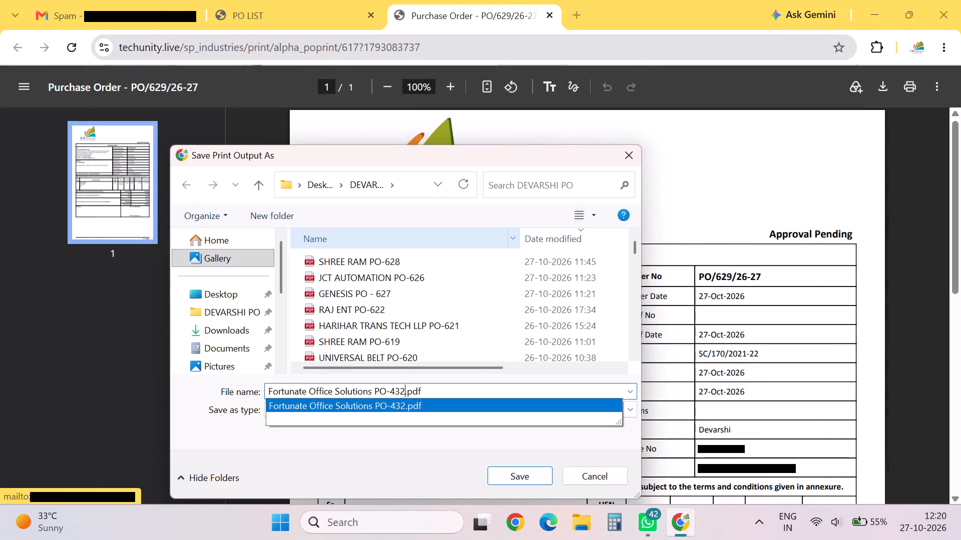
pyautogui.press('BackSpace')
pyautogui.press('BackSpace')
pyautogui.press('BackSpace')
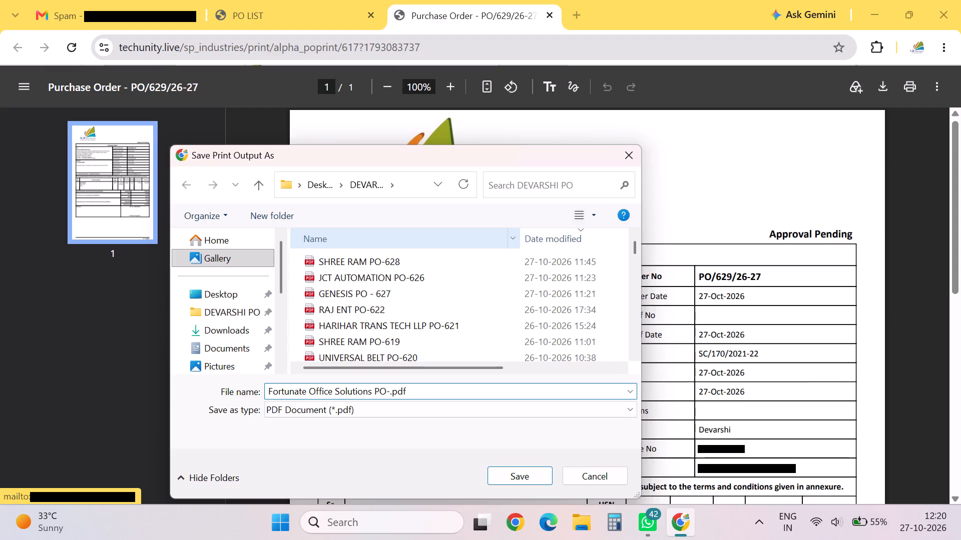
pyautogui.write('629')
pyautogui.press('Return')
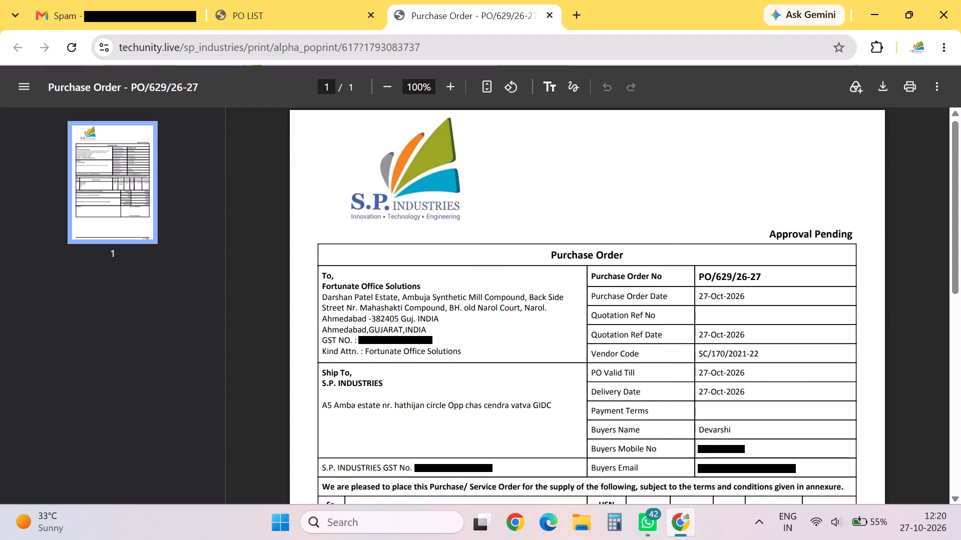
# Switch to the Calculator app.
pyautogui.click(624, 529)
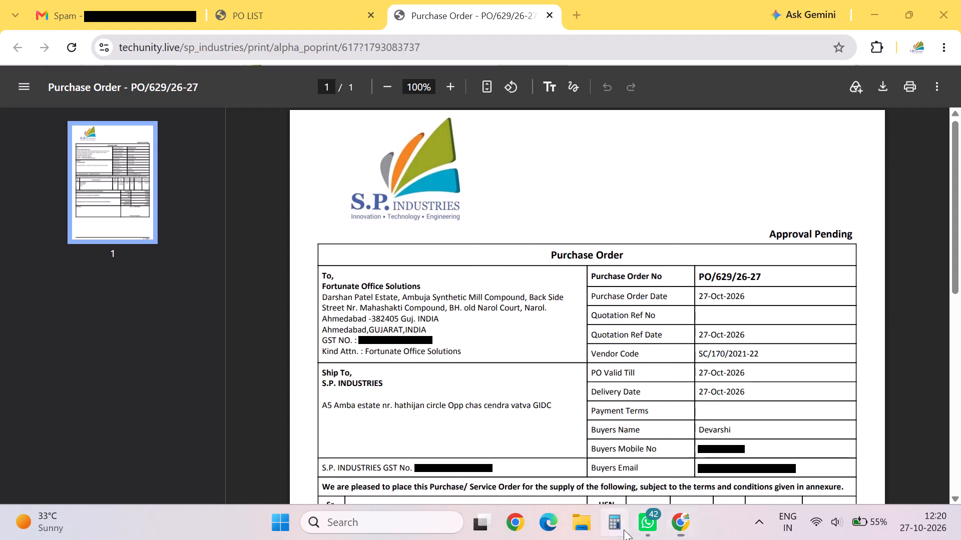
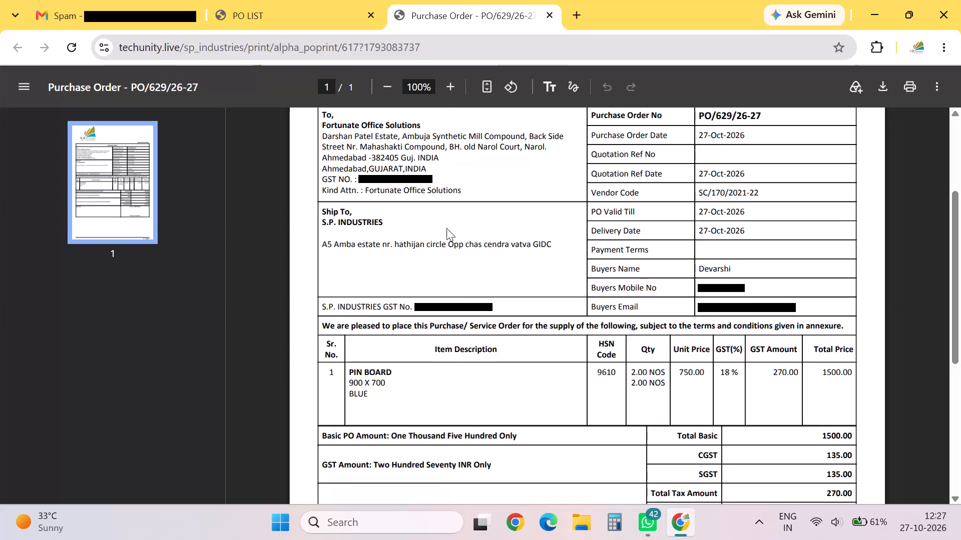
# Switch to Edge, load the S.P. Industries working dashboard, and close the old Item List tab.
pyautogui.click(538, 524)
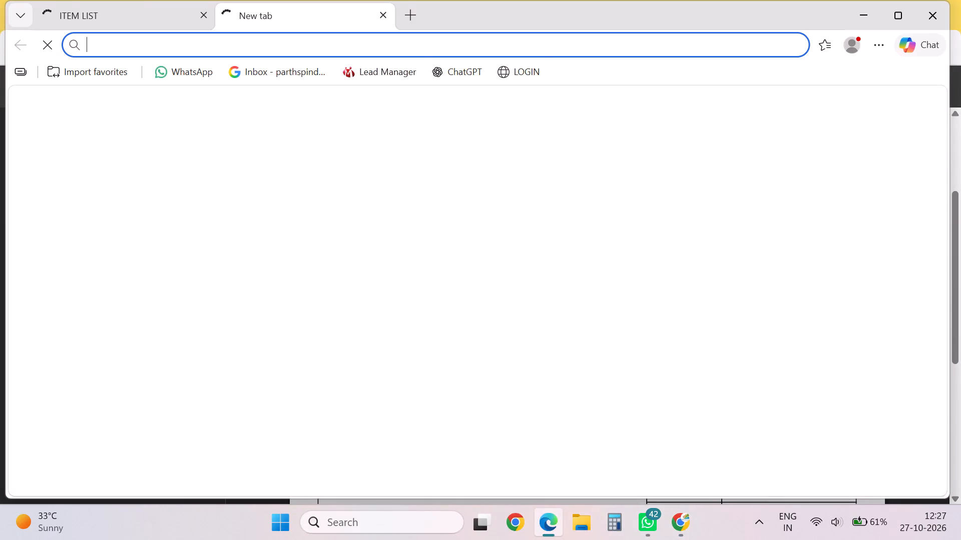
pyautogui.click(525, 65)
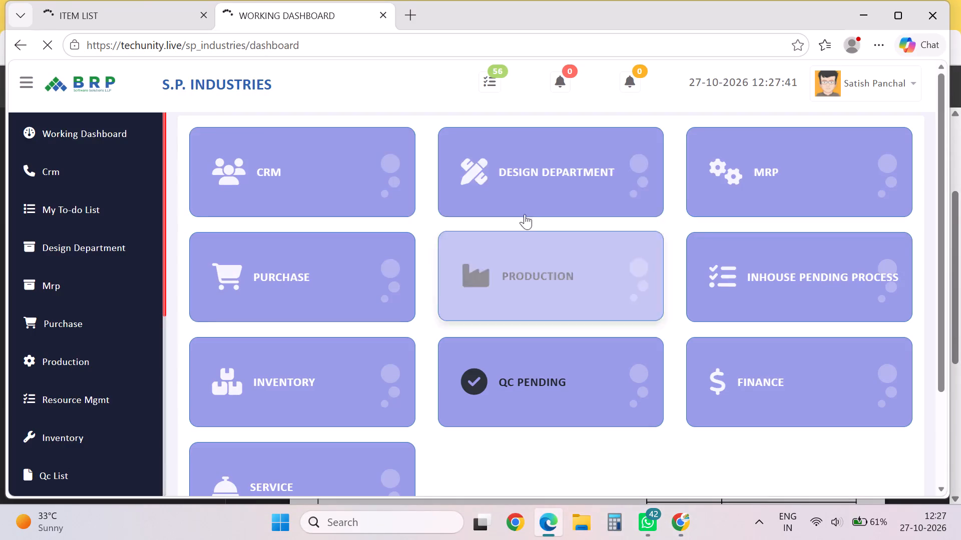
pyautogui.click(160, 14)
pyautogui.click(204, 20)
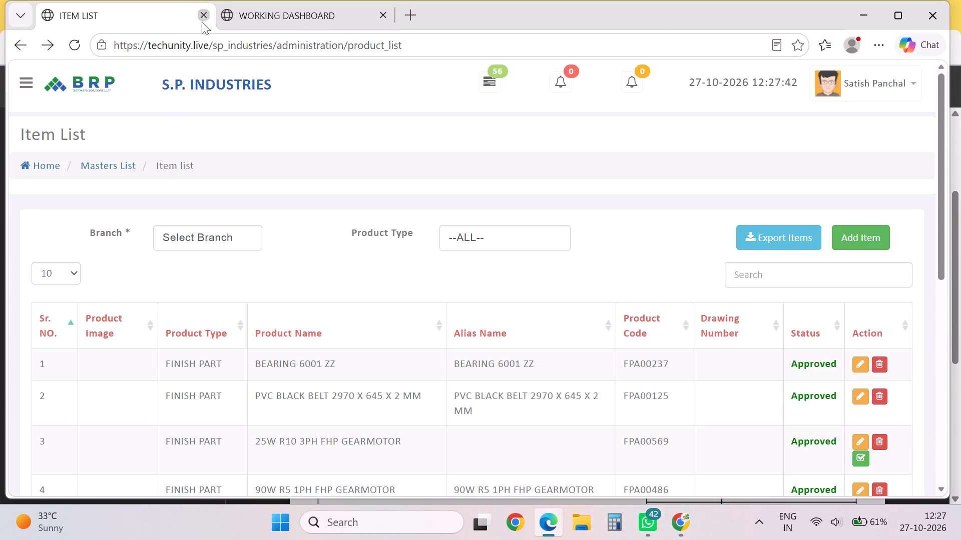
pyautogui.click(650, 0)
pyautogui.doubleClick(644, 16)
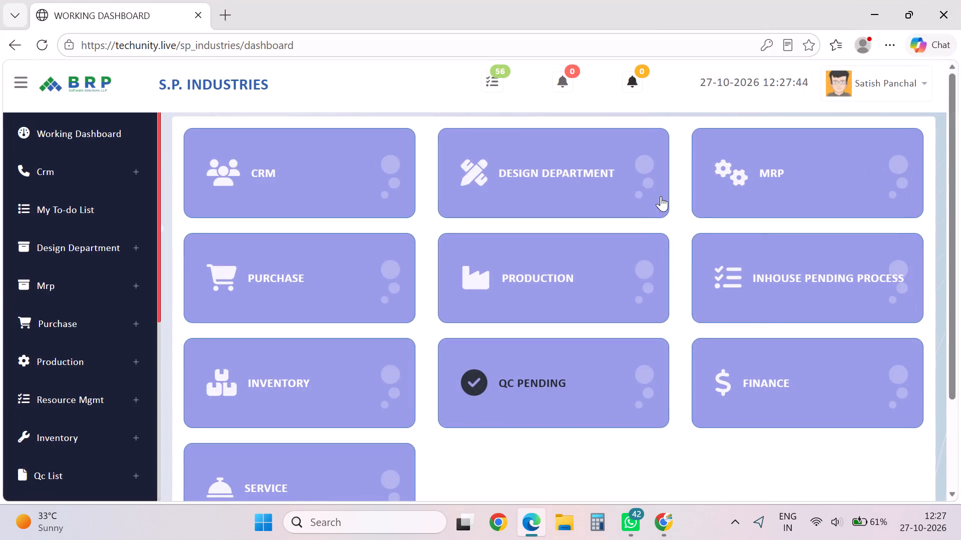
# Open the Item List under Production Master in the Administration masters.
pyautogui.scroll(-1, 90, 409)
pyautogui.scroll(1, 90, 409)
pyautogui.scroll(-1, 88, 409)
pyautogui.scroll(1, 88, 409)
pyautogui.scroll(-2, 88, 412)
pyautogui.scroll(1, 86, 412)
pyautogui.scroll(-1, 86, 412)
pyautogui.scroll(2, 84, 414)
pyautogui.scroll(-2, 82, 414)
pyautogui.scroll(1, 79, 413)
pyautogui.scroll(-5, 79, 413)
pyautogui.scroll(1, 76, 413)
pyautogui.scroll(-2, 76, 413)
pyautogui.scroll(1, 76, 411)
pyautogui.click(59, 423)
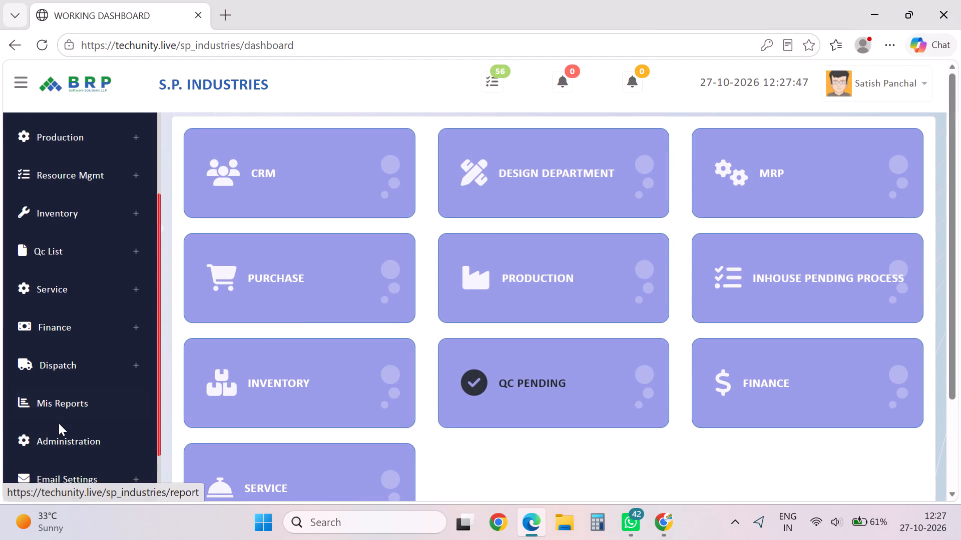
pyautogui.click(59, 434)
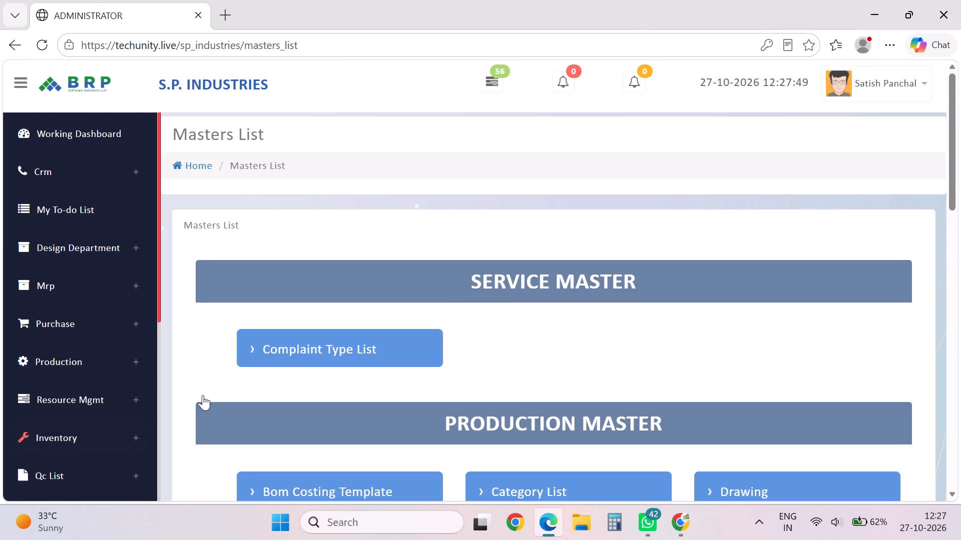
pyautogui.scroll(-1, 453, 303)
pyautogui.scroll(1, 456, 318)
pyautogui.scroll(-1, 456, 318)
pyautogui.scroll(-1, 355, 474)
pyautogui.scroll(1, 359, 462)
pyautogui.scroll(-1, 359, 462)
pyautogui.scroll(2, 359, 462)
pyautogui.scroll(-1, 341, 471)
pyautogui.scroll(1, 341, 471)
pyautogui.scroll(-1, 341, 471)
pyautogui.scroll(3, 341, 471)
pyautogui.scroll(-2, 341, 471)
pyautogui.scroll(1, 341, 471)
pyautogui.scroll(-1, 341, 471)
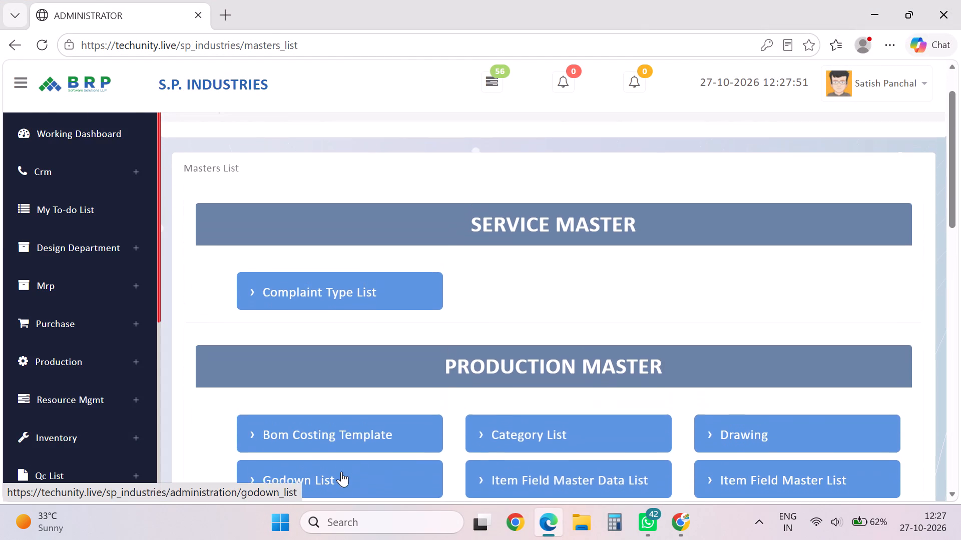
pyautogui.scroll(-3, 328, 484)
pyautogui.scroll(4, 328, 484)
pyautogui.scroll(-4, 328, 484)
pyautogui.click(310, 282)
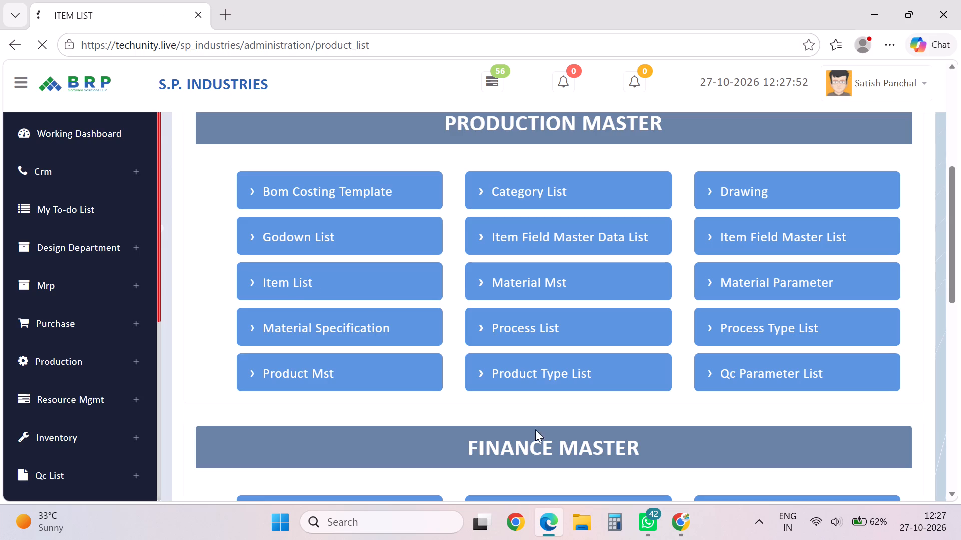
# Switch to Chrome and open the common print of Raj Enterprise's purchase order PO/622/26-27 from the PO list.
pyautogui.click(683, 535)
pyautogui.moveTo(347, 370); pyautogui.dragTo(362, 372)
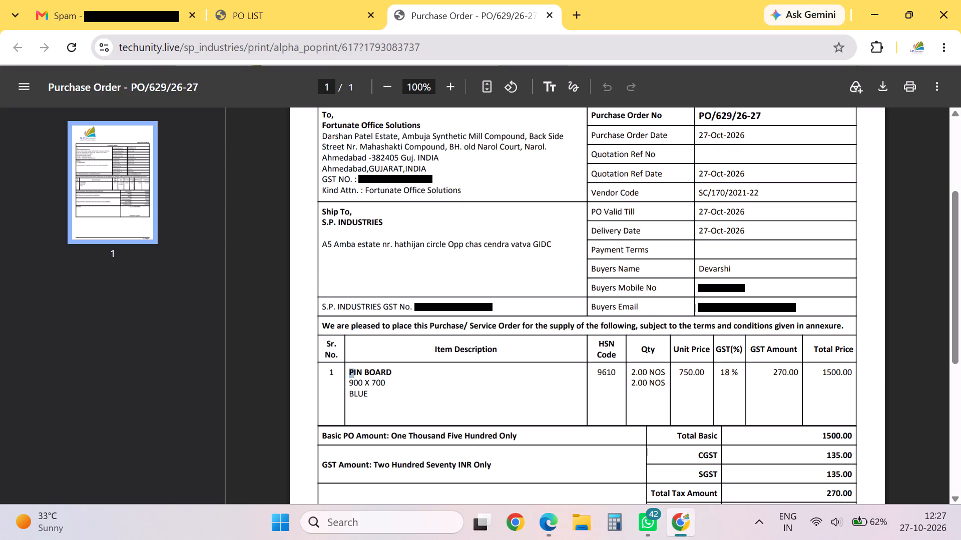
pyautogui.moveTo(362, 372); pyautogui.dragTo(419, 358)
pyautogui.click(302, 22)
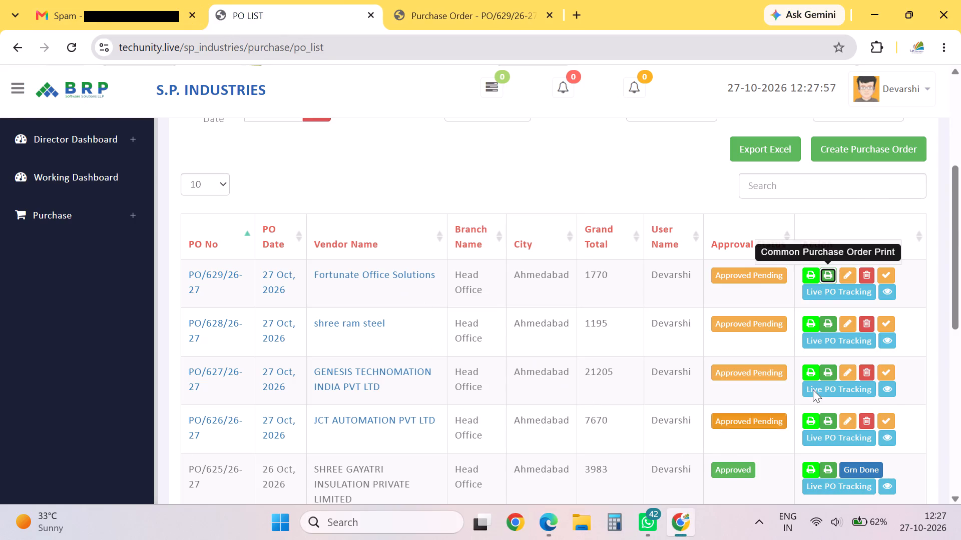
pyautogui.moveTo(960, 269); pyautogui.dragTo(959, 361)
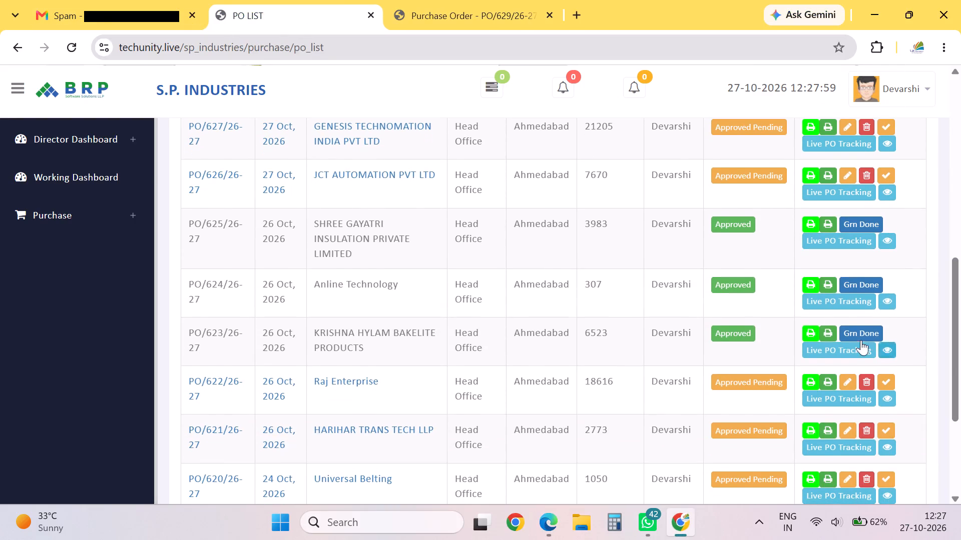
pyautogui.click(827, 383)
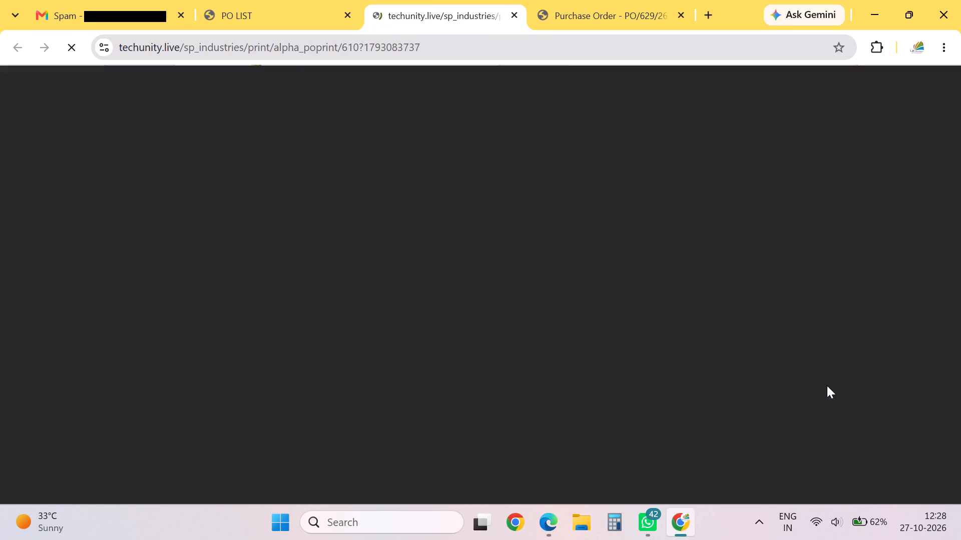
# Copy the item description "Gear Box-50, I=40:1,71B5" from purchase order PO/622/26-27.
pyautogui.moveTo(960, 209); pyautogui.dragTo(959, 367)
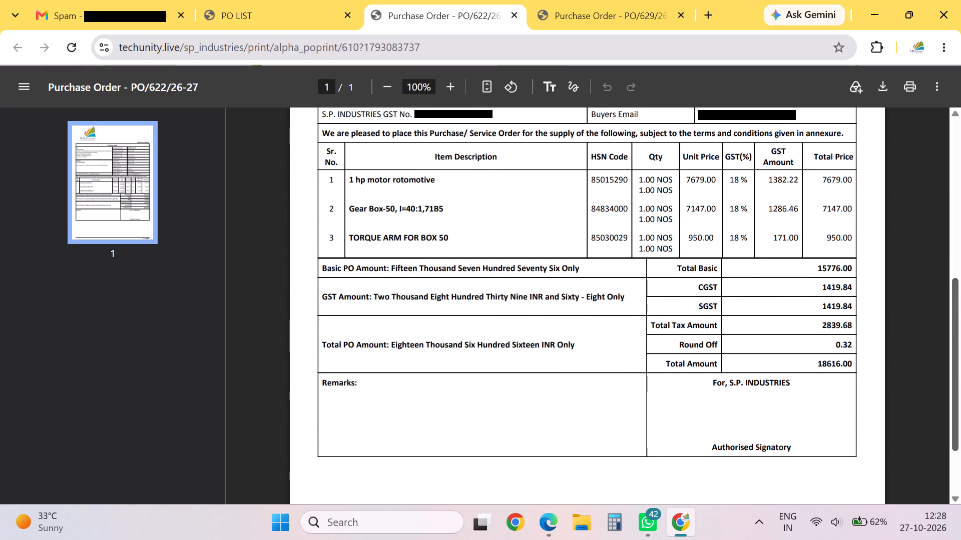
pyautogui.moveTo(347, 206); pyautogui.dragTo(440, 212)
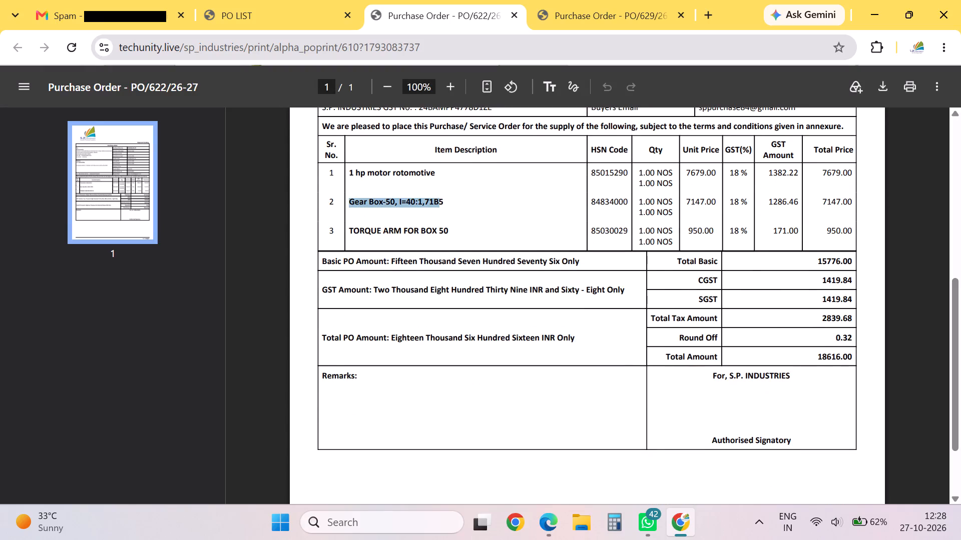
pyautogui.moveTo(440, 212); pyautogui.dragTo(455, 211)
pyautogui.hotkey('ctrl', 'c')
pyautogui.hotkey('ctrl', 'c')
pyautogui.hotkey('ctrl', 'c')
# In Edge, start a new item with product type FINISH PRODUCT and product name "Gear Box-50, I=40:1,80B5".
pyautogui.hotkey('alt', 'Tab')
pyautogui.click(870, 236)
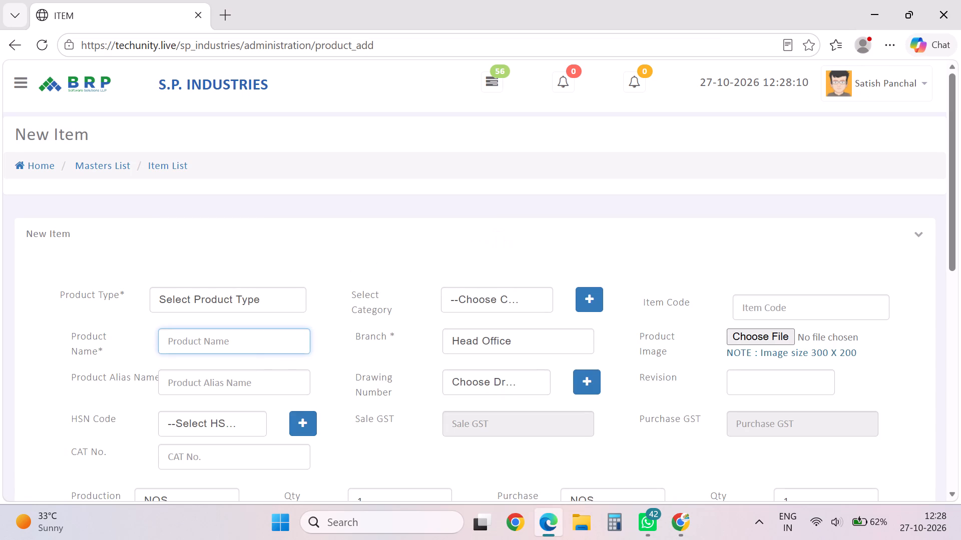
pyautogui.click(240, 311)
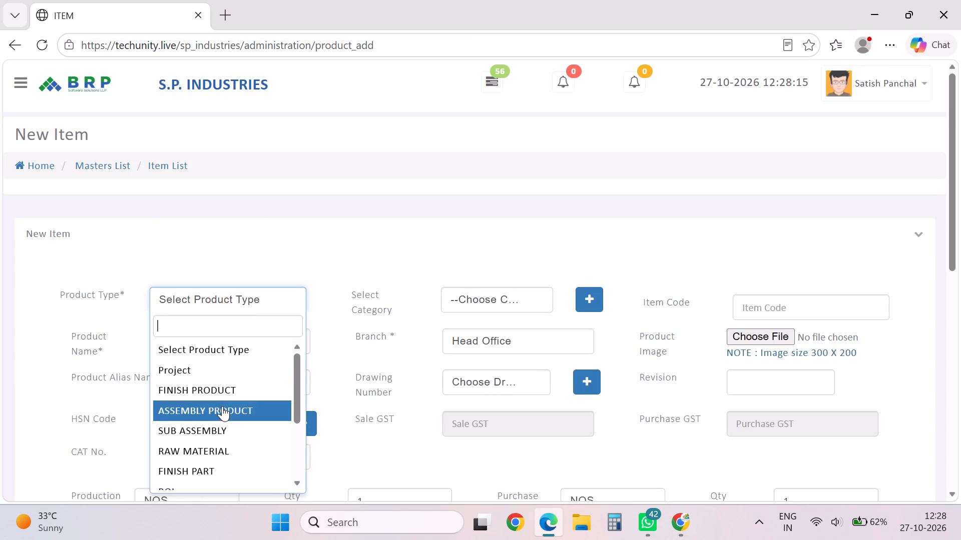
pyautogui.click(223, 396)
pyautogui.click(236, 339)
pyautogui.hotkey('ctrl', 'v')
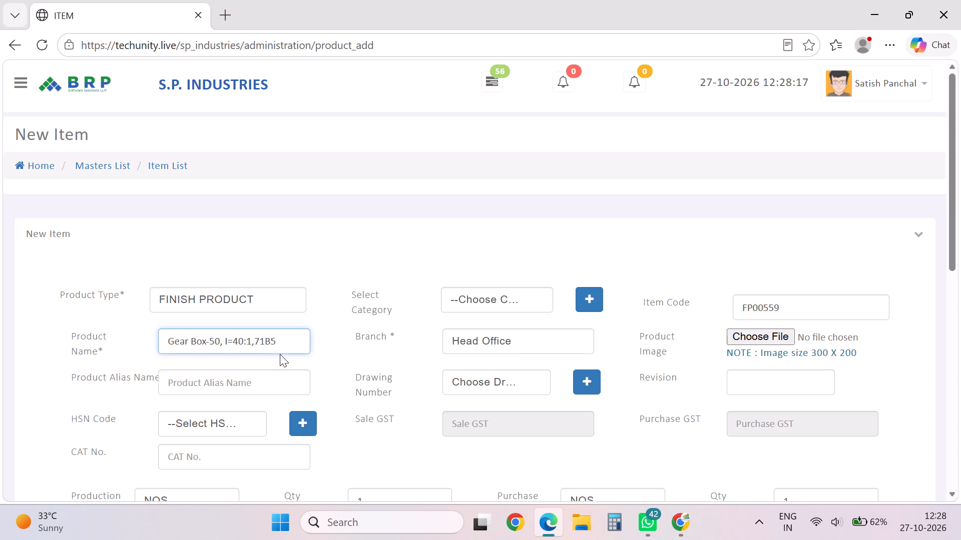
pyautogui.press('Left')
pyautogui.press('Left')
pyautogui.press('Left')
pyautogui.press('Right')
pyautogui.press('BackSpace')
pyautogui.press('BackSpace')
pyautogui.write('80')
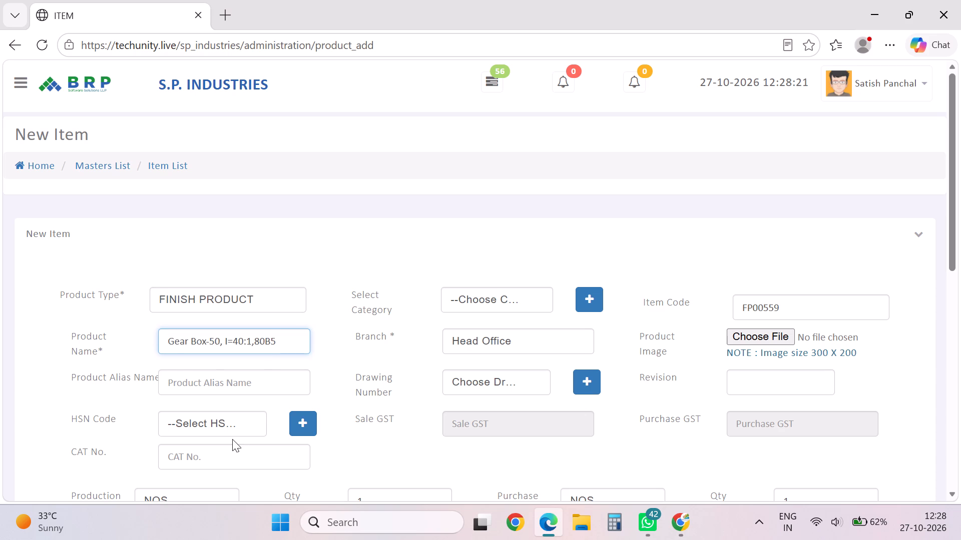
# Set the new item's HSN code to 84834000 - gear box, matching PO/622/26-27, and its category to PRIMARY.
pyautogui.click(235, 435)
pyautogui.hotkey('alt', 'Tab')
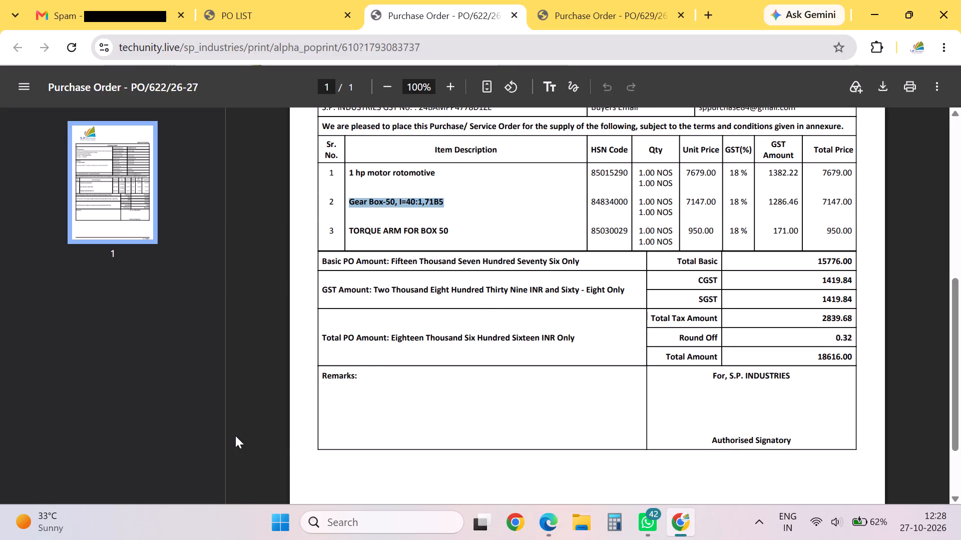
pyautogui.hotkey('alt', 'Tab')
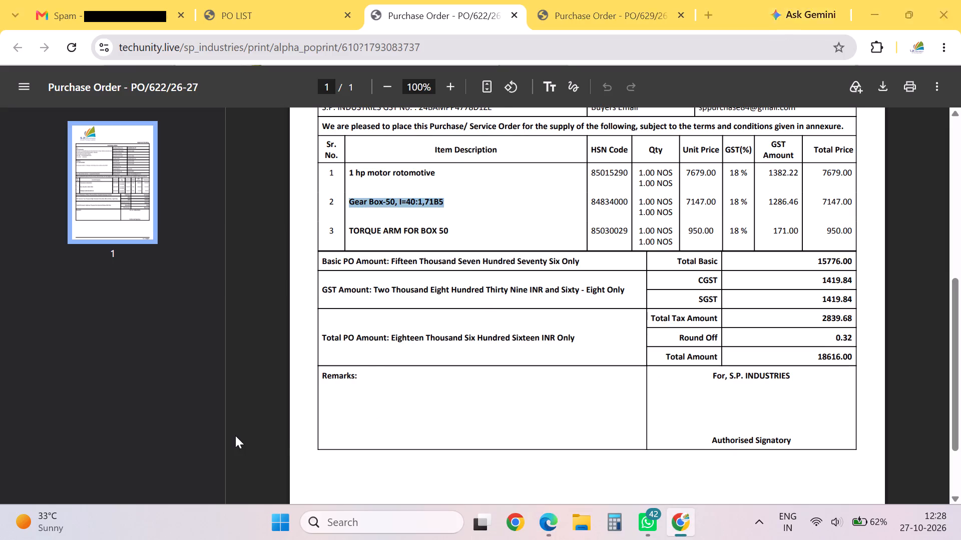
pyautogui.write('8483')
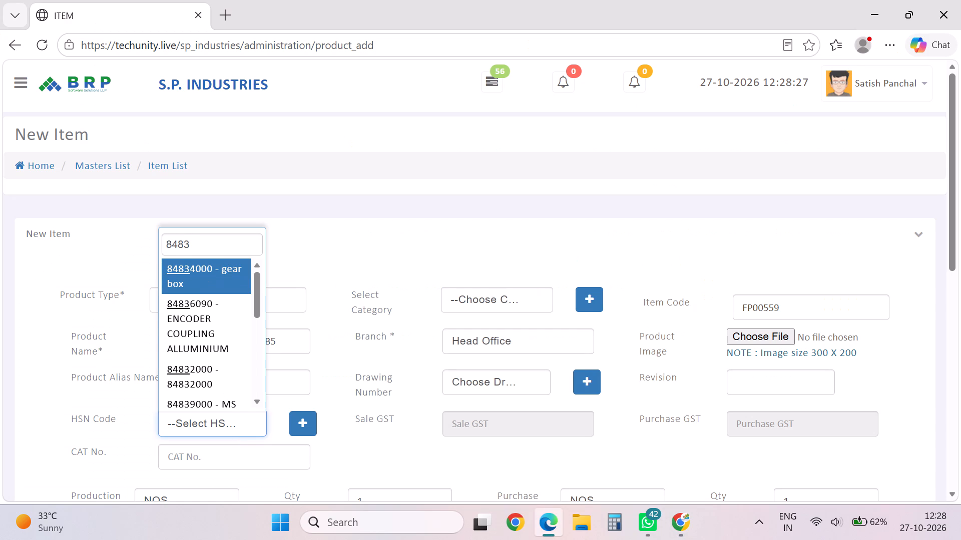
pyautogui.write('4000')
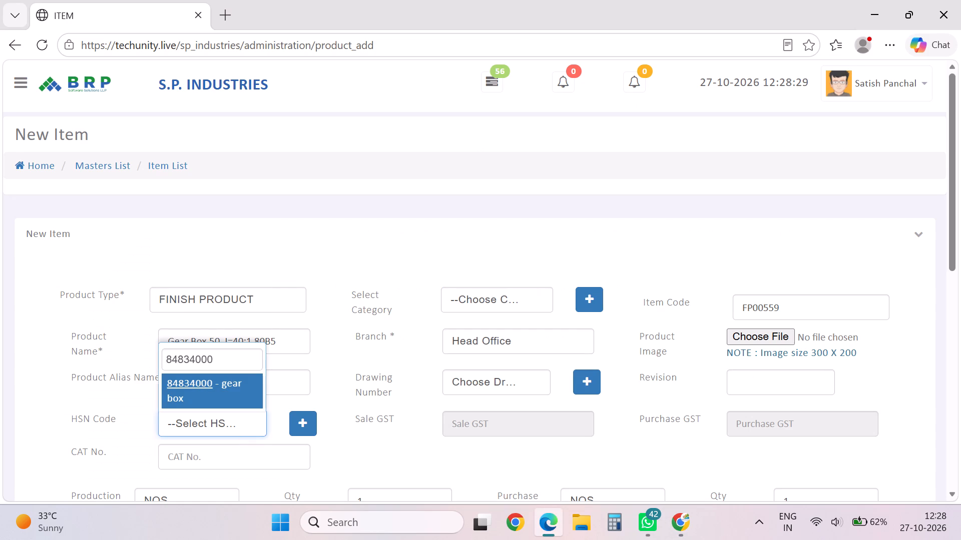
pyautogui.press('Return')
pyautogui.click(509, 298)
pyautogui.click(488, 365)
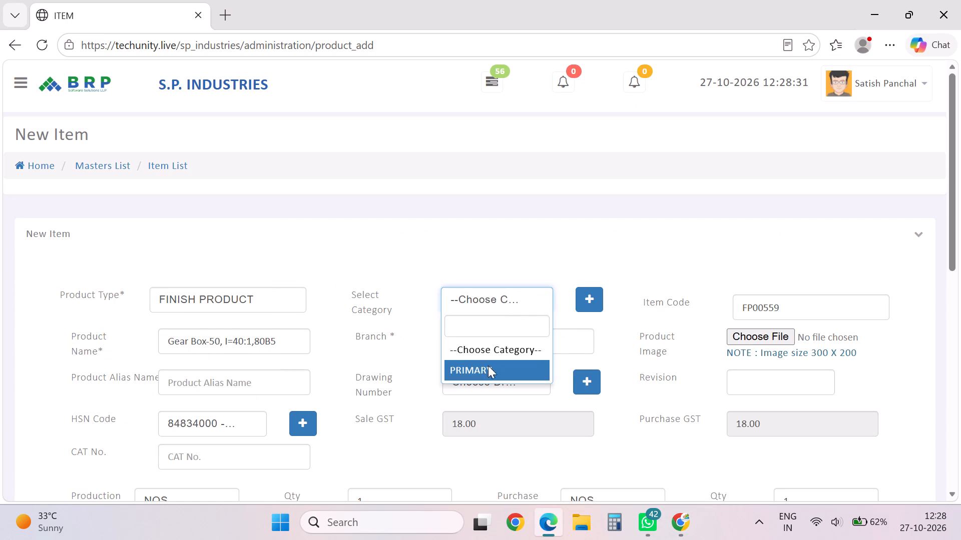
# Save the new gear box item and return to the Item List.
pyautogui.moveTo(955, 199); pyautogui.dragTo(956, 264)
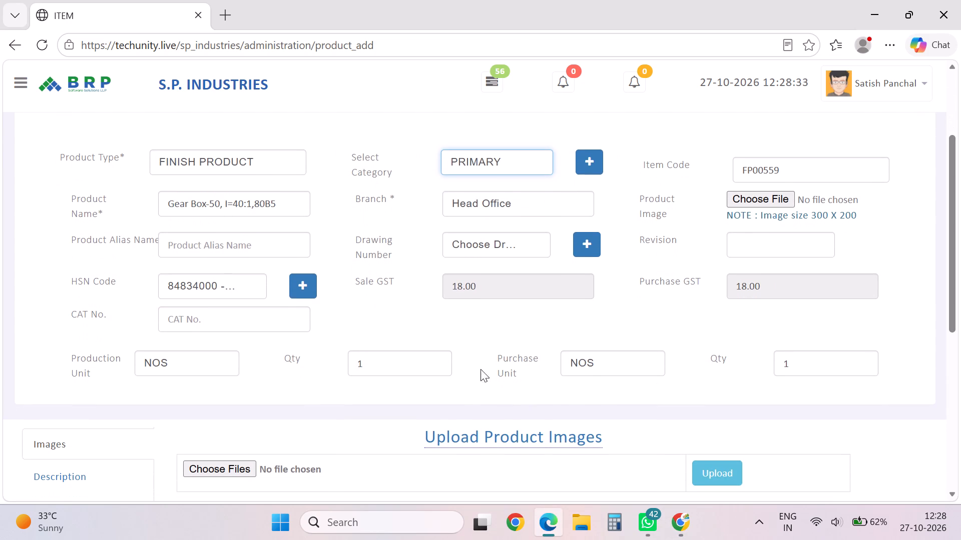
pyautogui.click(420, 432)
pyautogui.moveTo(957, 247); pyautogui.dragTo(960, 276)
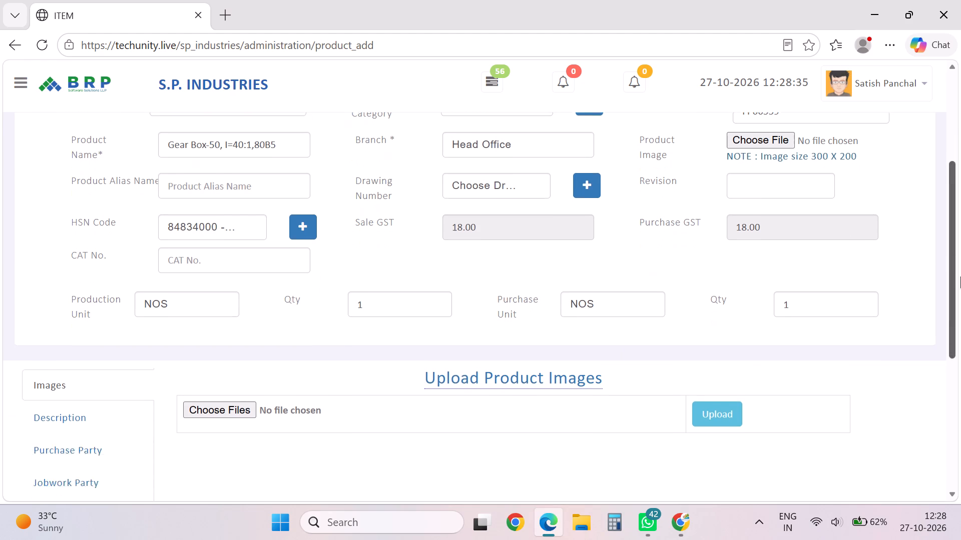
pyautogui.moveTo(960, 276); pyautogui.dragTo(954, 405)
pyautogui.click(534, 436)
pyautogui.click(532, 440)
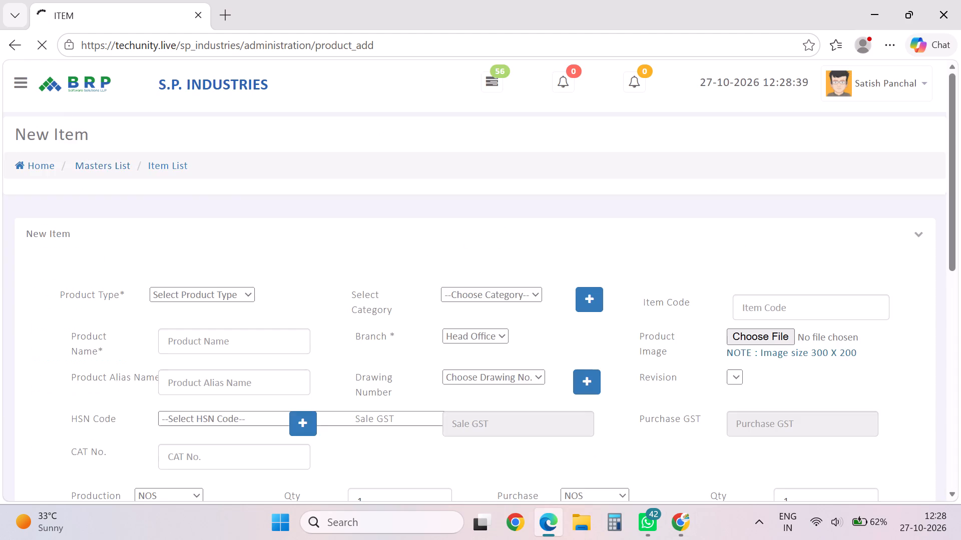
pyautogui.click(15, 39)
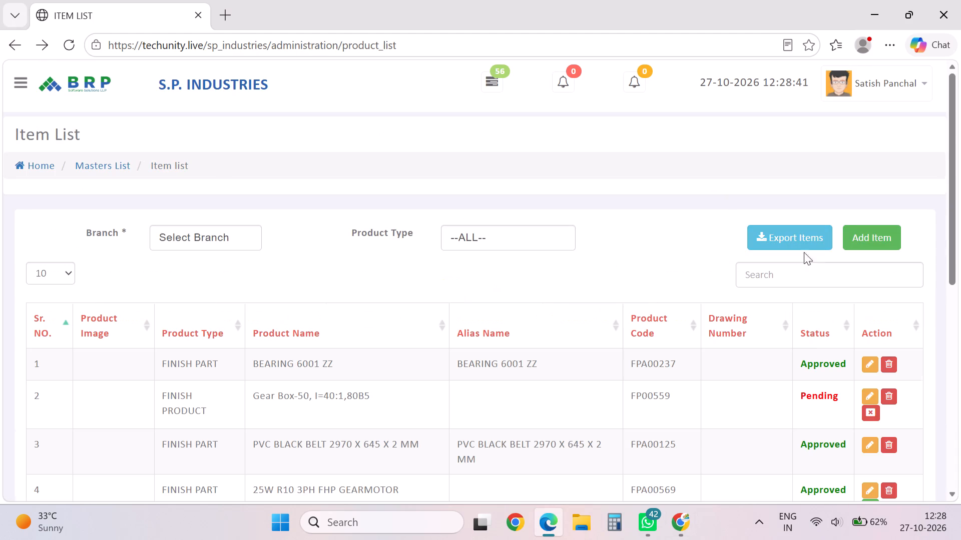
# Change the approval status of the pending item "Gear Box-50, I=40:1,80B5" in the Item List.
pyautogui.click(868, 416)
# Switch to Chrome and return to the purchase order list containing PO/622/26-27.
pyautogui.click(674, 531)
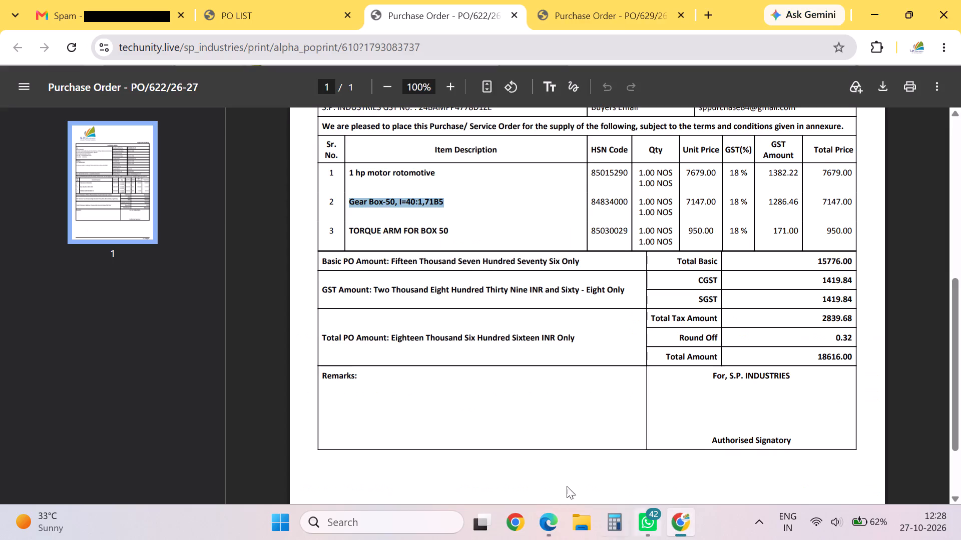
pyautogui.click(254, 19)
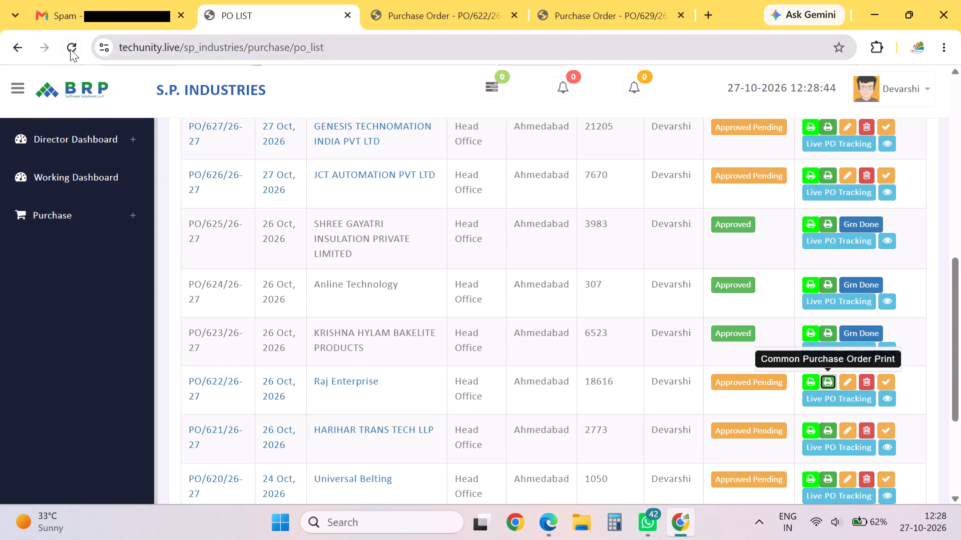
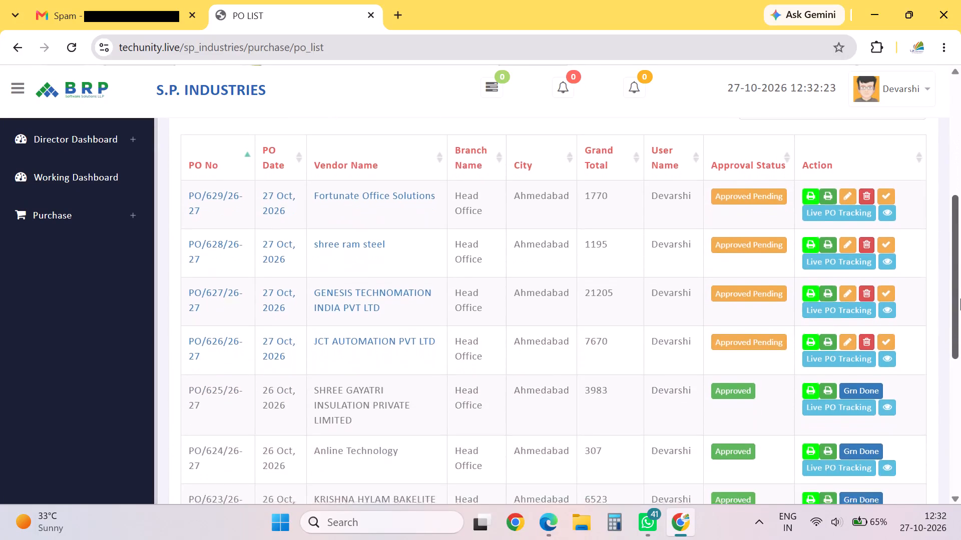
# Search the purchase order list for RAJ and open Raj Enterprise's PO/622/26-27 for editing at its items section.
pyautogui.click(788, 324)
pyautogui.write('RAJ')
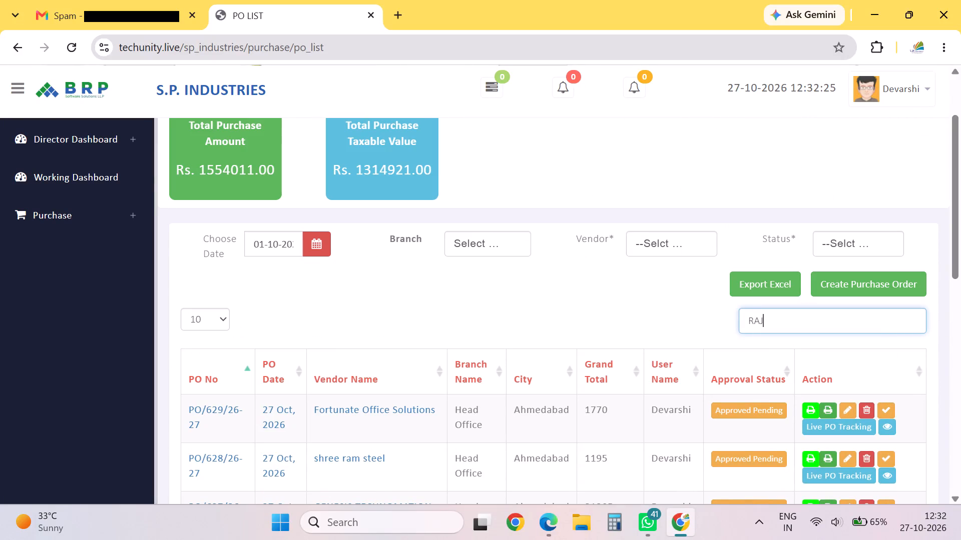
pyautogui.click(840, 409)
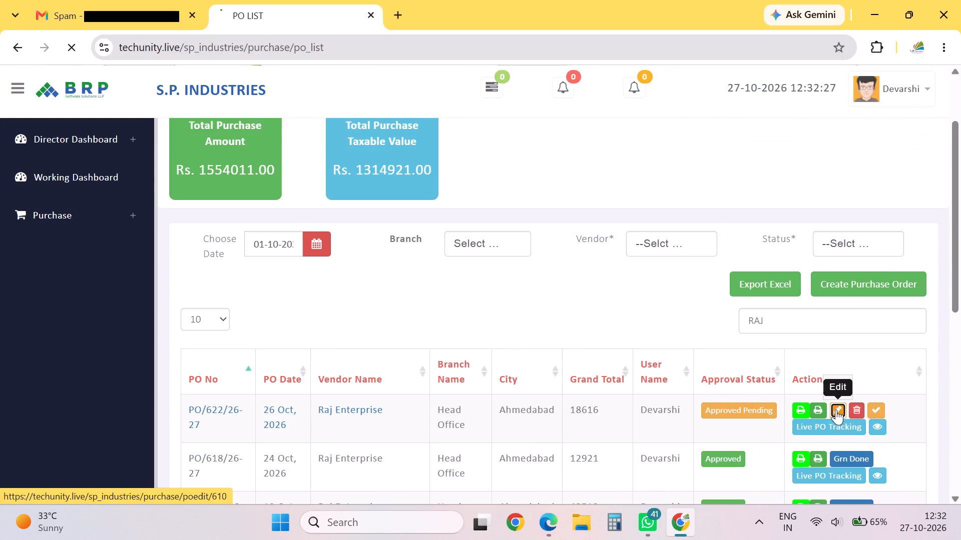
pyautogui.moveTo(960, 241); pyautogui.dragTo(960, 424)
pyautogui.moveTo(956, 233); pyautogui.dragTo(960, 383)
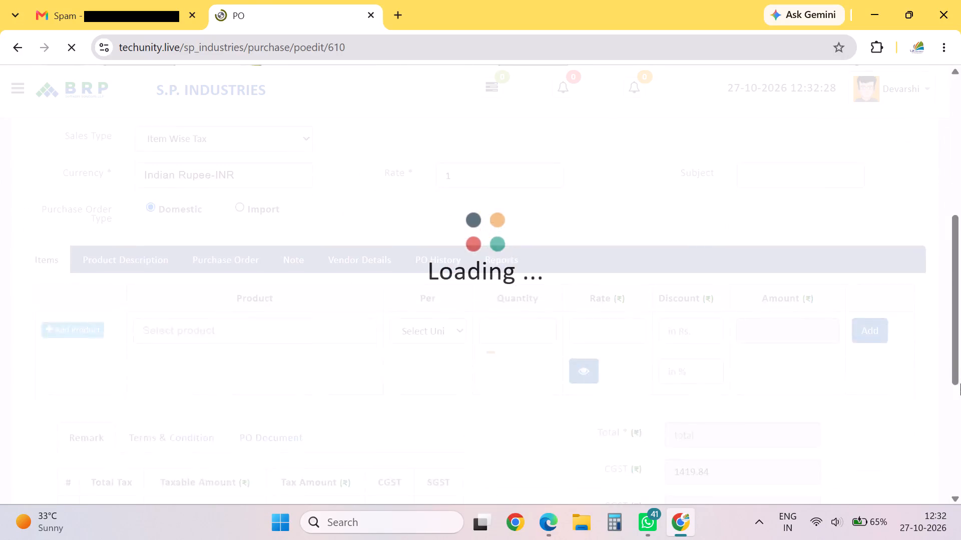
# In Chrome, choose Gear Box-50, I=40:1,80B5 (FP00559) as the product for a new item line on PO/622/26-27.
pyautogui.moveTo(960, 383); pyautogui.dragTo(960, 379)
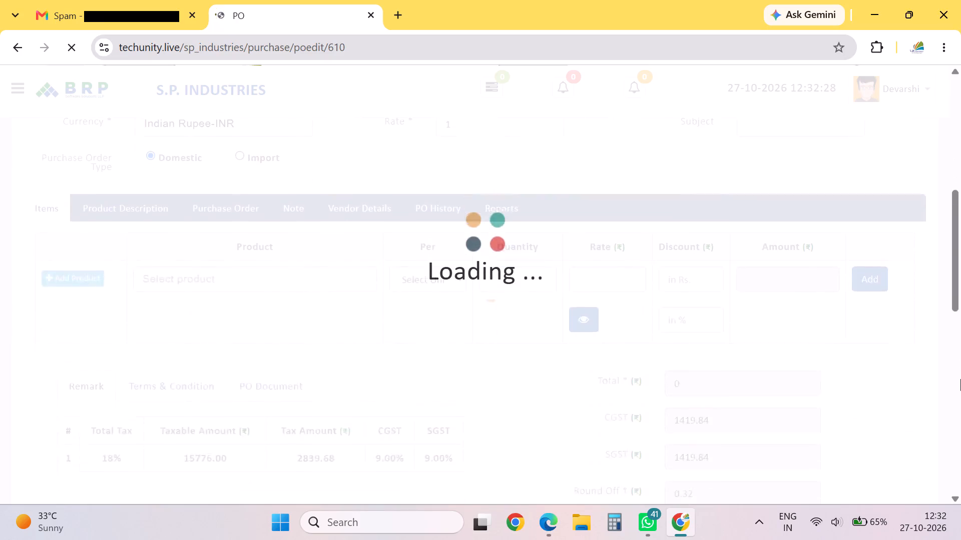
pyautogui.moveTo(960, 379); pyautogui.dragTo(960, 311)
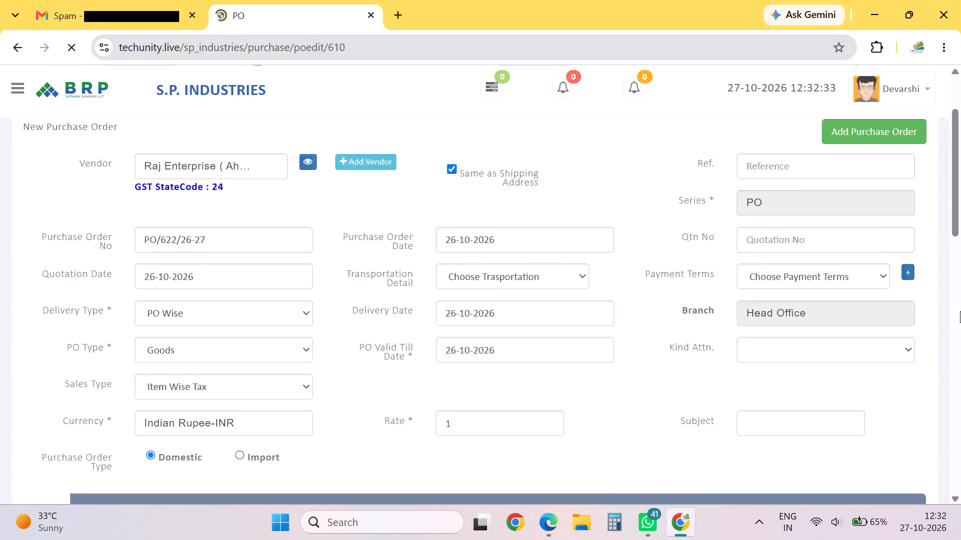
pyautogui.moveTo(960, 311); pyautogui.dragTo(960, 439)
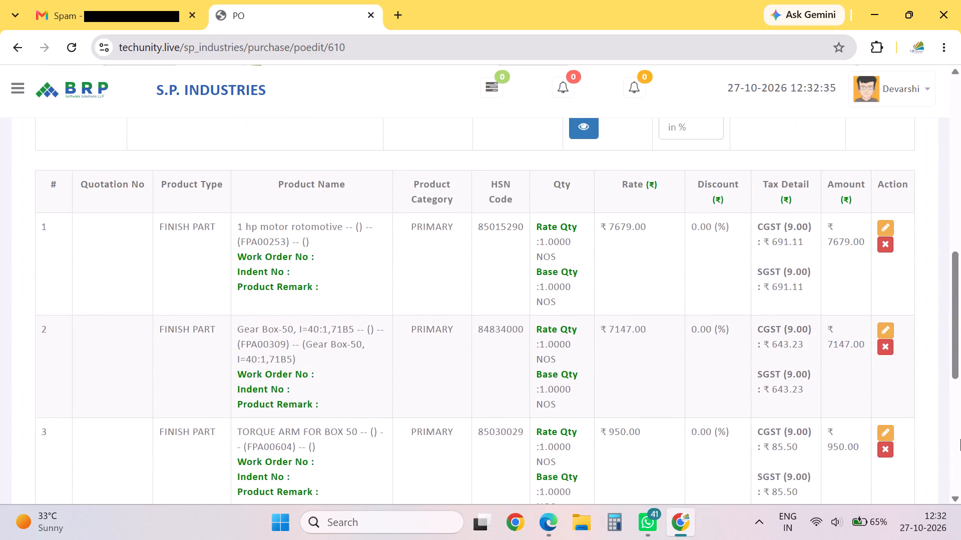
pyautogui.moveTo(960, 439); pyautogui.dragTo(946, 406)
pyautogui.click(327, 186)
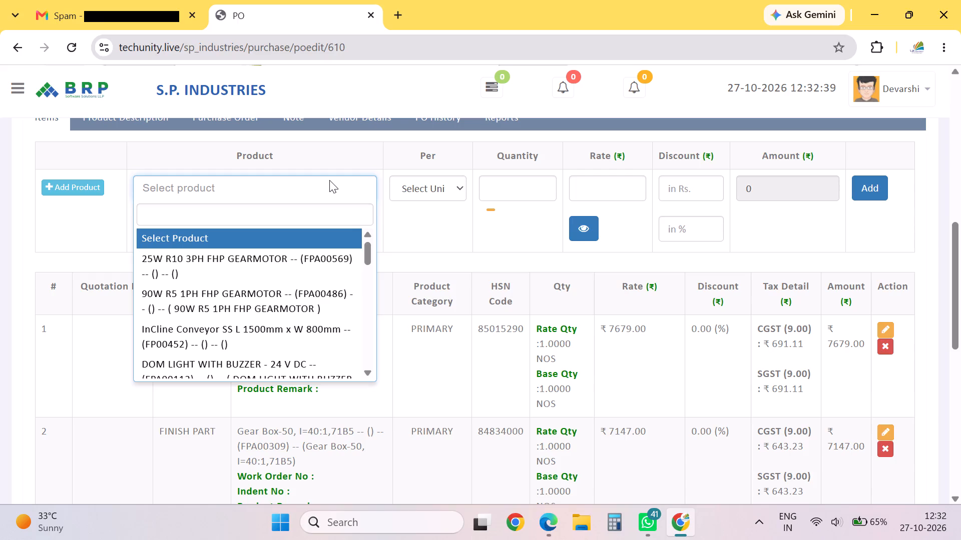
pyautogui.write('80')
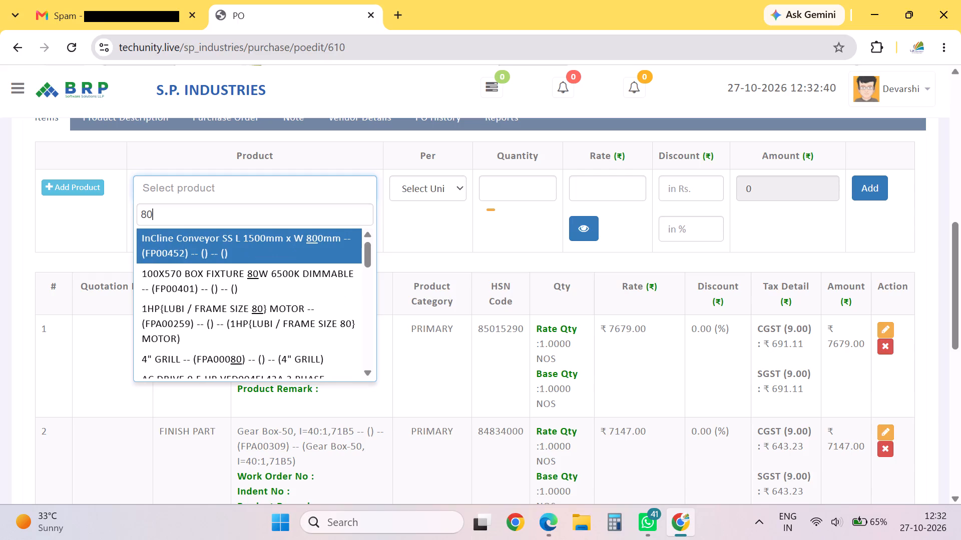
pyautogui.press('b')
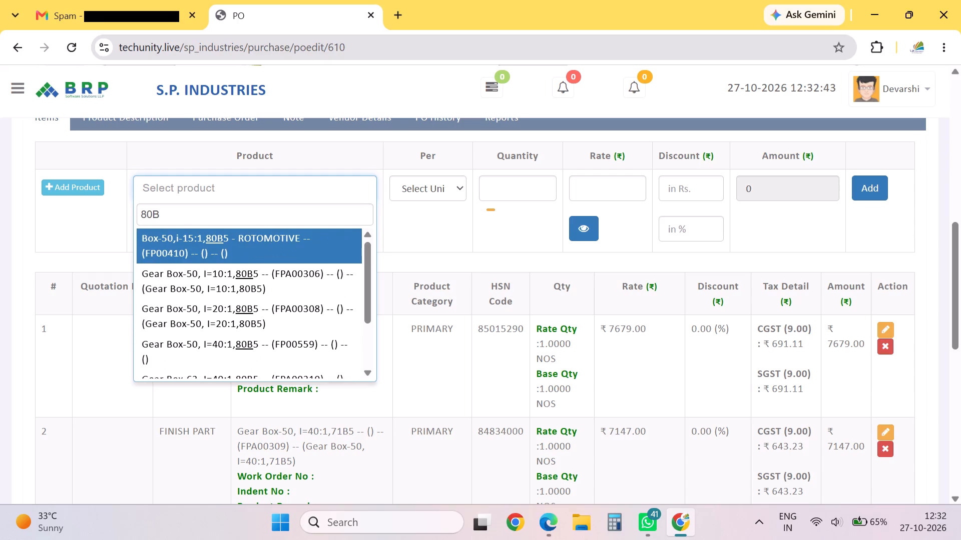
pyautogui.press('5')
pyautogui.press('Down')
pyautogui.press('Down')
pyautogui.press('Down')
pyautogui.press('Up')
pyautogui.press('Down')
pyautogui.press('Up')
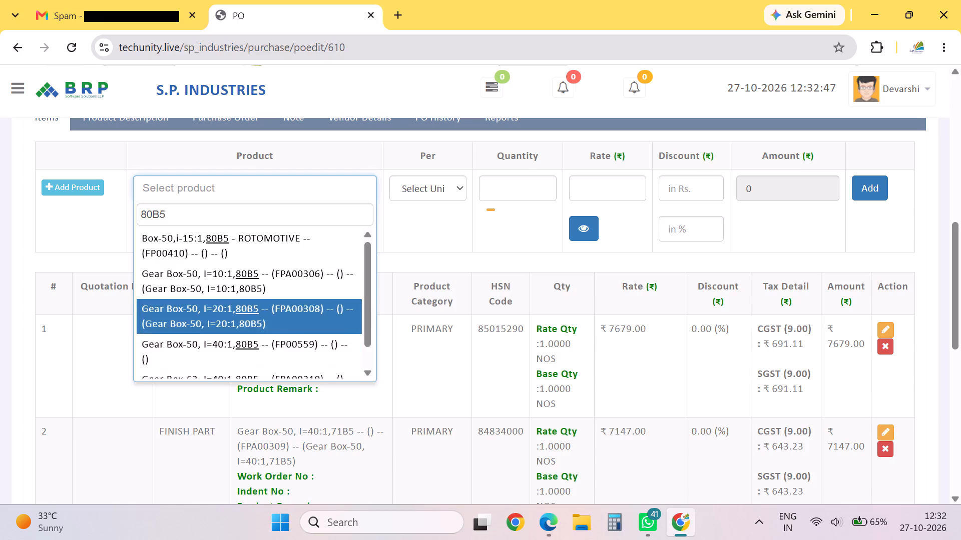
pyautogui.press('Down')
pyautogui.press('Up')
pyautogui.press('Down')
pyautogui.press('Up')
pyautogui.press('Down')
pyautogui.press('Down')
pyautogui.press('Down')
pyautogui.press('Down')
pyautogui.press('Up')
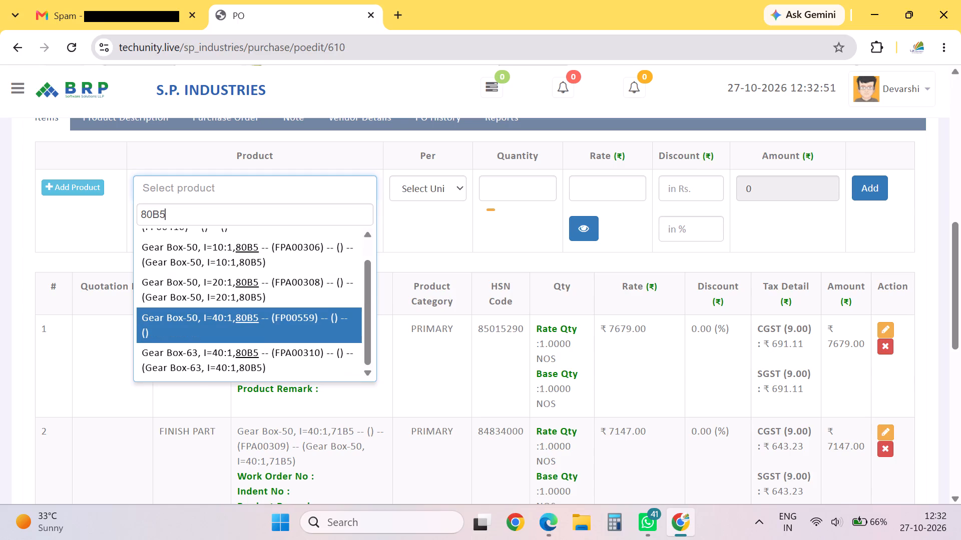
pyautogui.press('Return')
# Give the 80B5 gear box line a quantity of 1 and a rate of 7147, and add it to the purchase order.
pyautogui.click(554, 205)
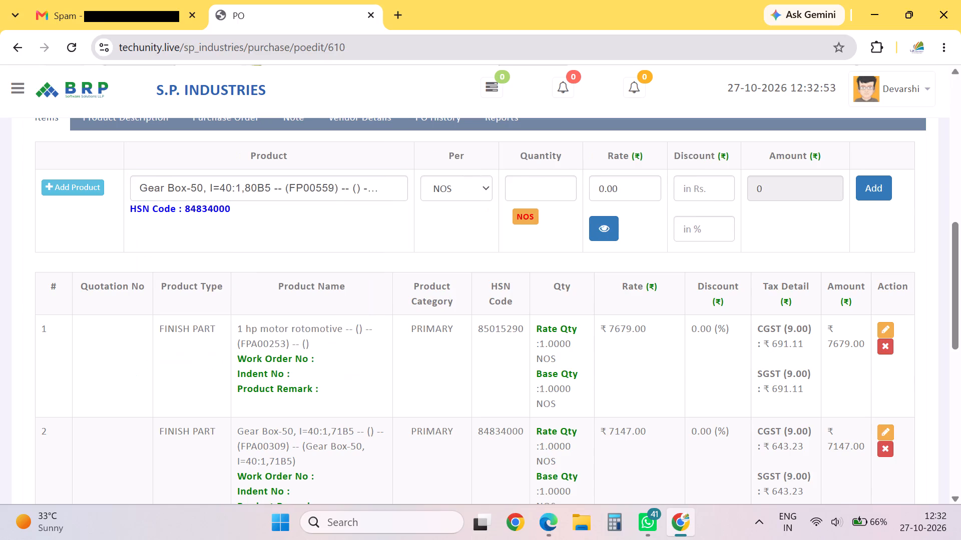
pyautogui.click(548, 190)
pyautogui.press('1')
pyautogui.press('Tab')
pyautogui.moveTo(598, 204); pyautogui.dragTo(600, 211)
pyautogui.click(599, 231)
pyautogui.click(790, 109)
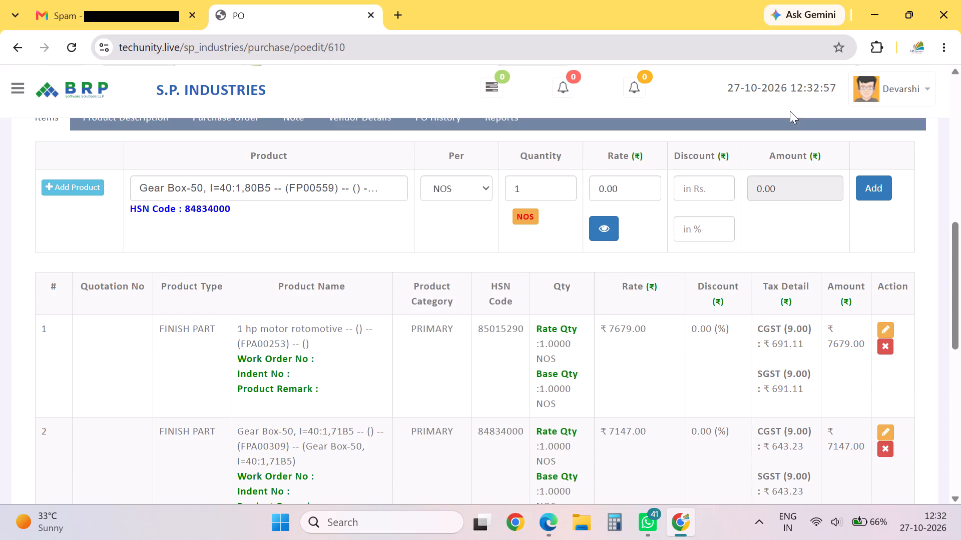
pyautogui.doubleClick(634, 193)
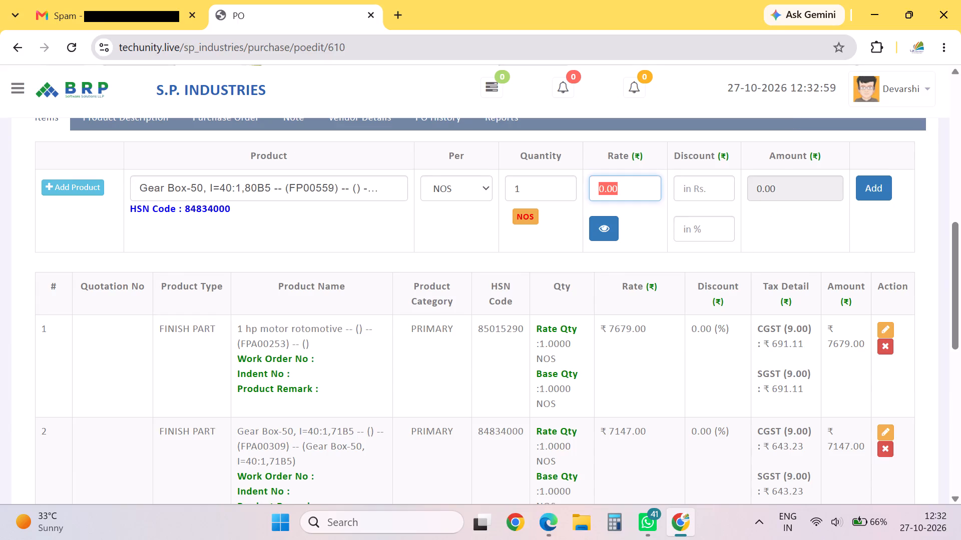
pyautogui.write('7147')
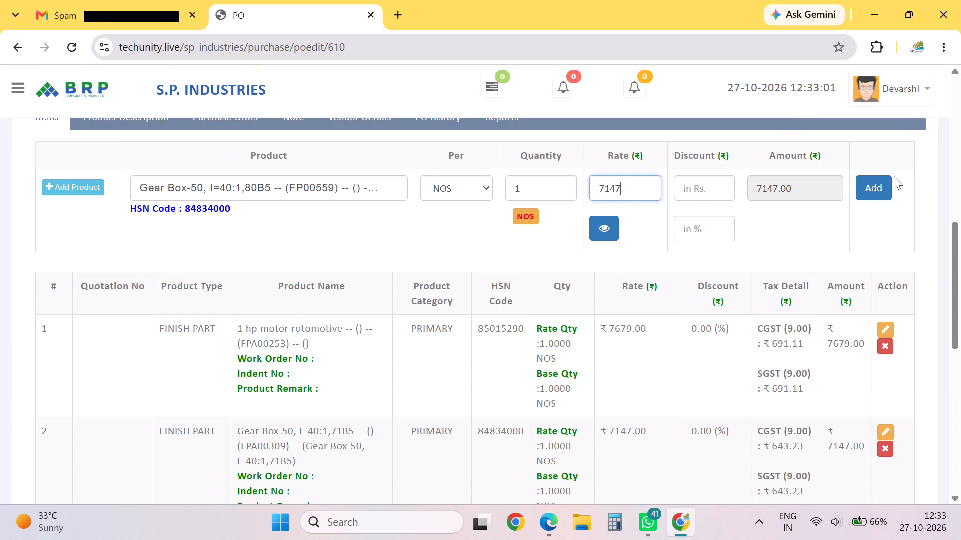
pyautogui.click(894, 176)
pyautogui.click(881, 191)
# Delete the Gear Box-50, I=40:1,71B5 line from the purchase order's items.
pyautogui.moveTo(960, 271); pyautogui.dragTo(956, 316)
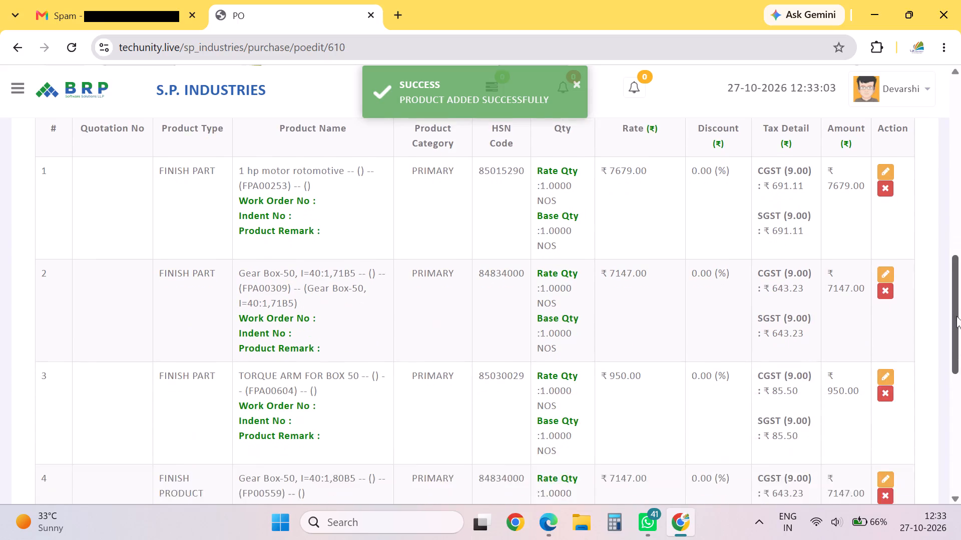
pyautogui.moveTo(956, 316); pyautogui.dragTo(960, 331)
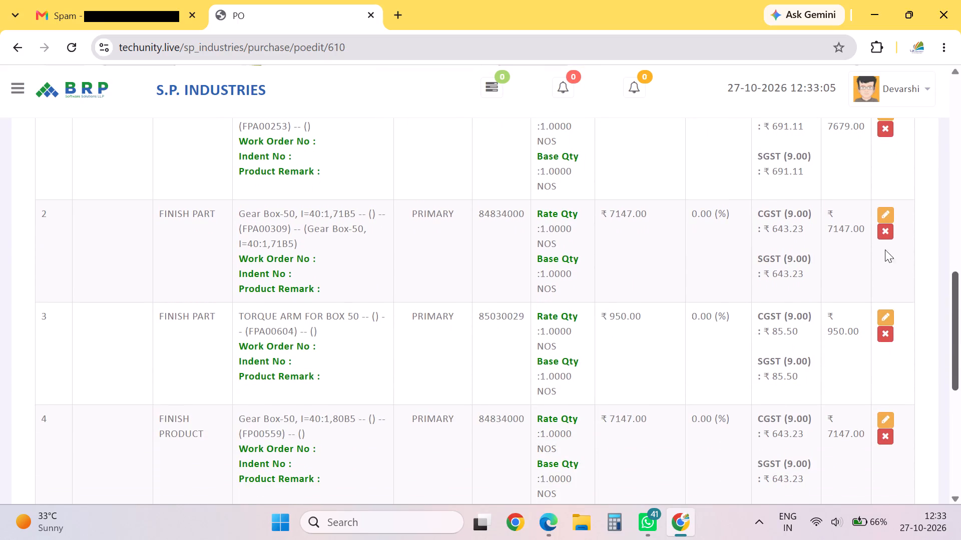
pyautogui.click(883, 235)
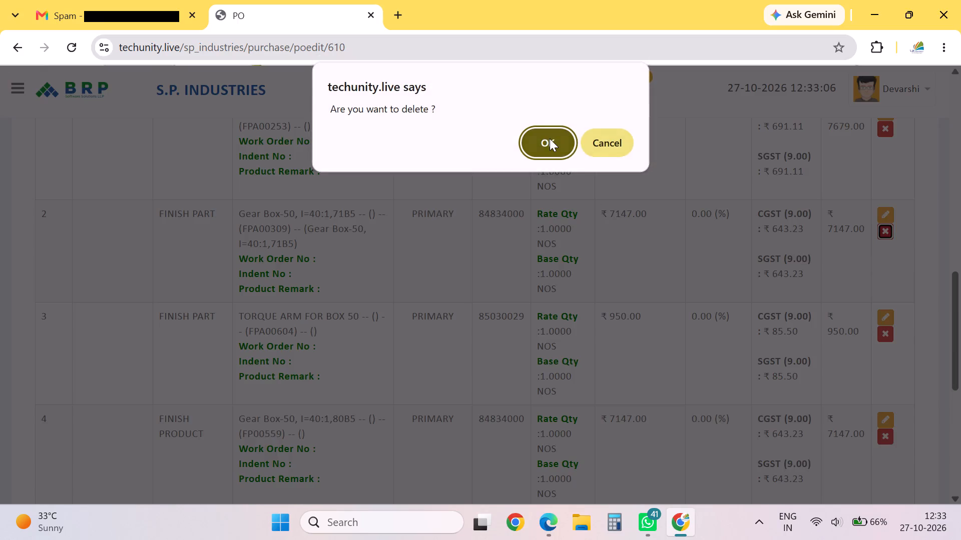
pyautogui.click(550, 138)
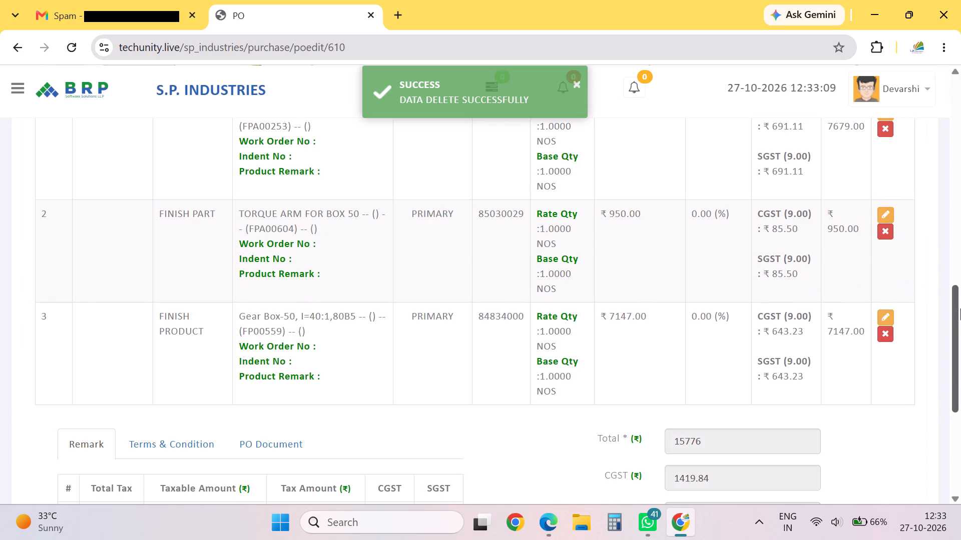
# Submit the updated purchase order PO/622/26-27.
pyautogui.moveTo(960, 310); pyautogui.dragTo(960, 282)
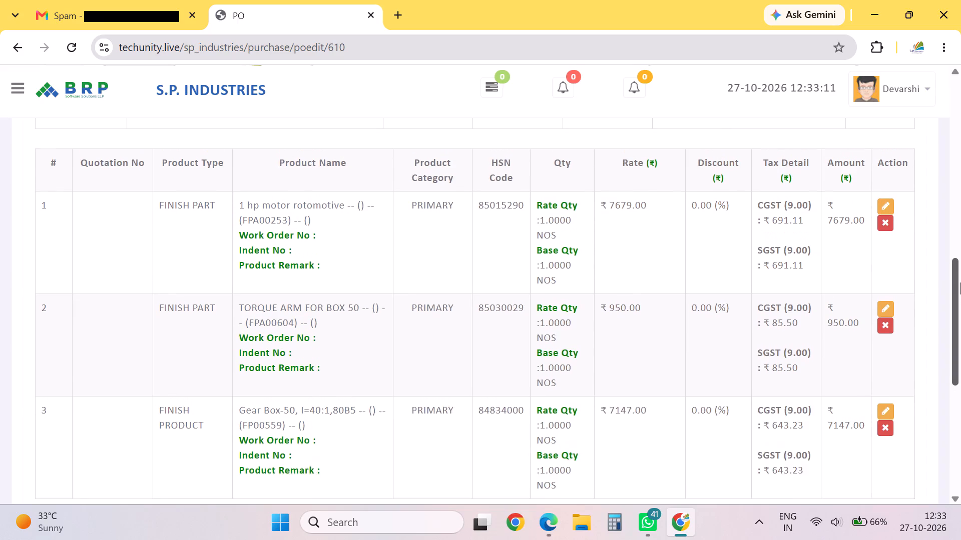
pyautogui.moveTo(960, 282); pyautogui.dragTo(943, 435)
pyautogui.click(279, 424)
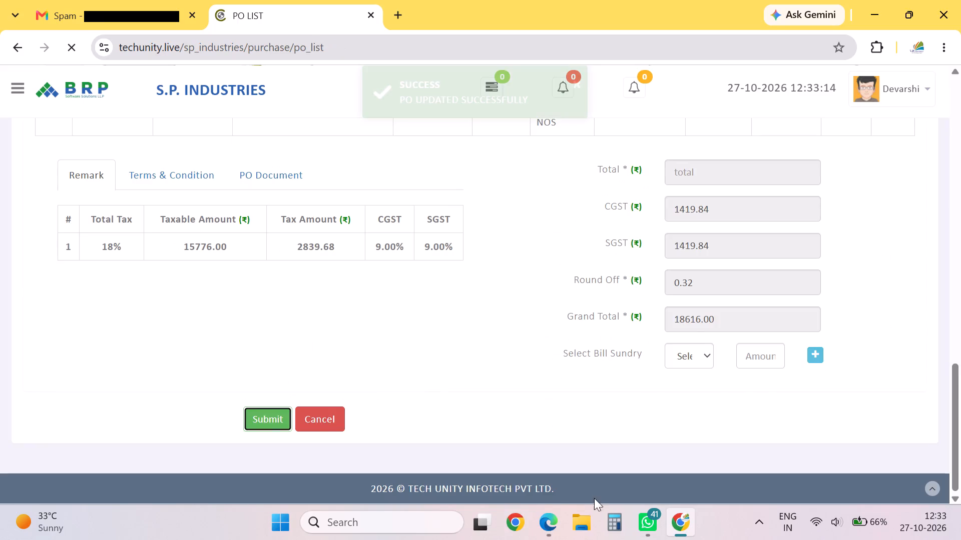
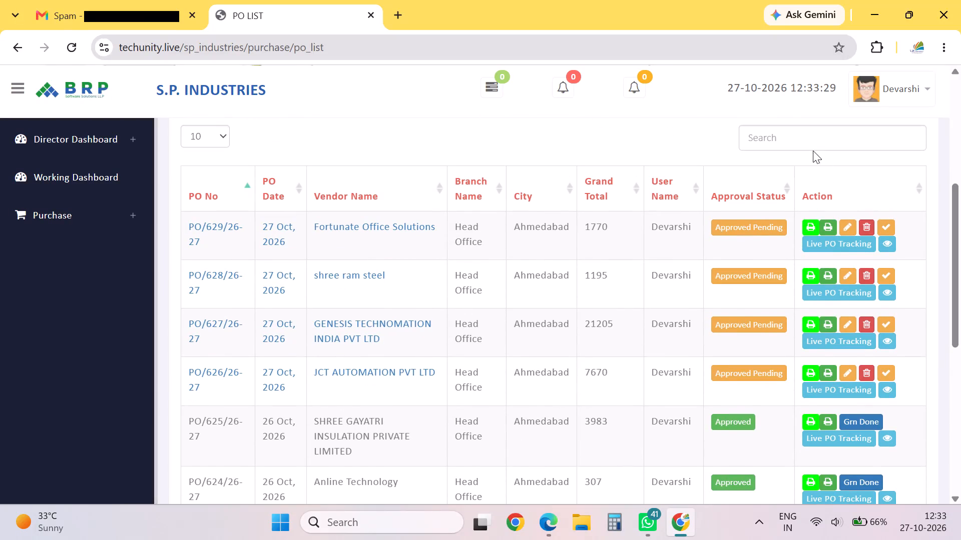
# Search the purchase order list for RAJ and open the alpha print version of Raj Enterprise's PO/622/26-27.
pyautogui.click(813, 148)
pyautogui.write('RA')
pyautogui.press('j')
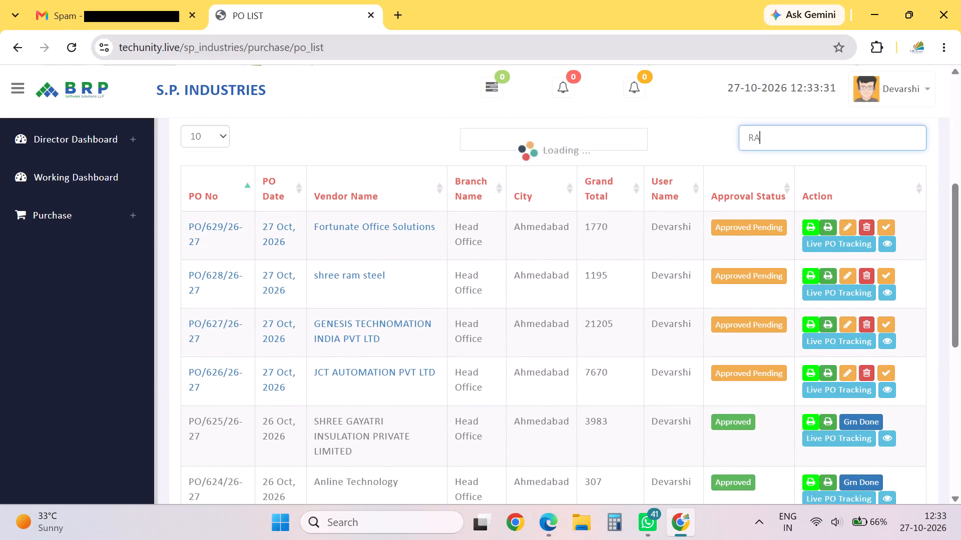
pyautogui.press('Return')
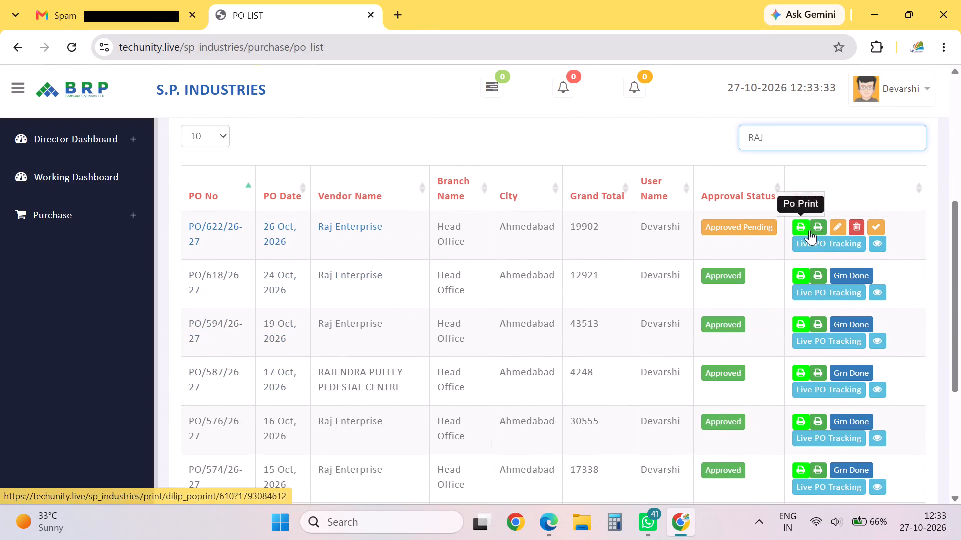
pyautogui.click(824, 231)
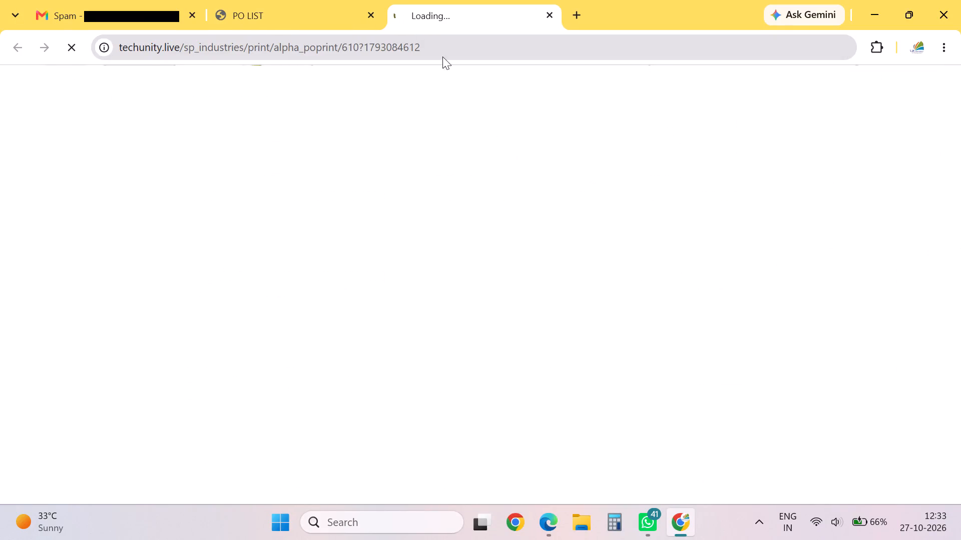
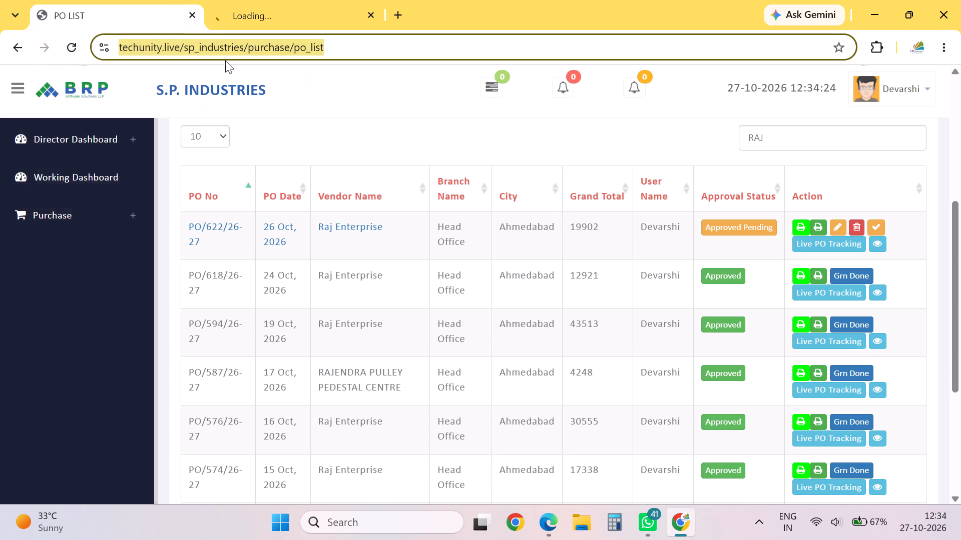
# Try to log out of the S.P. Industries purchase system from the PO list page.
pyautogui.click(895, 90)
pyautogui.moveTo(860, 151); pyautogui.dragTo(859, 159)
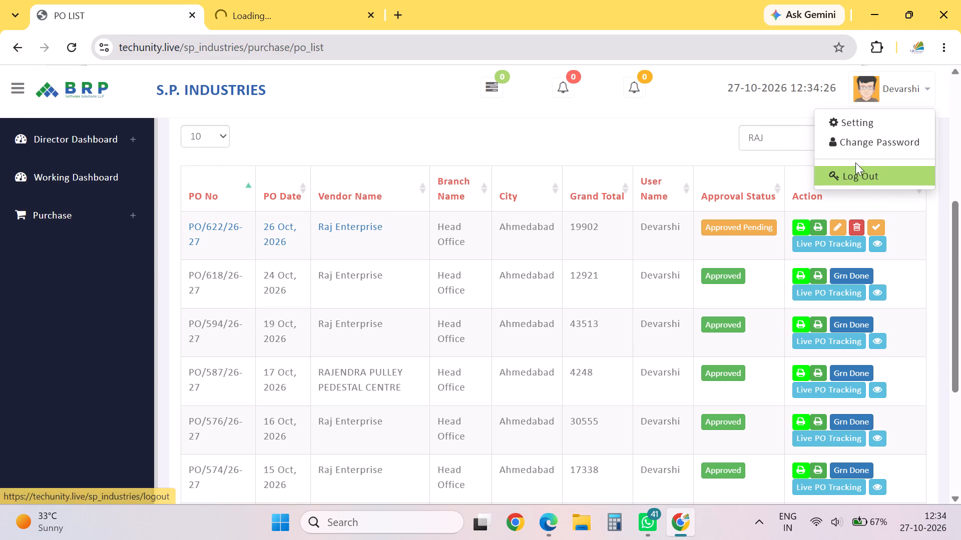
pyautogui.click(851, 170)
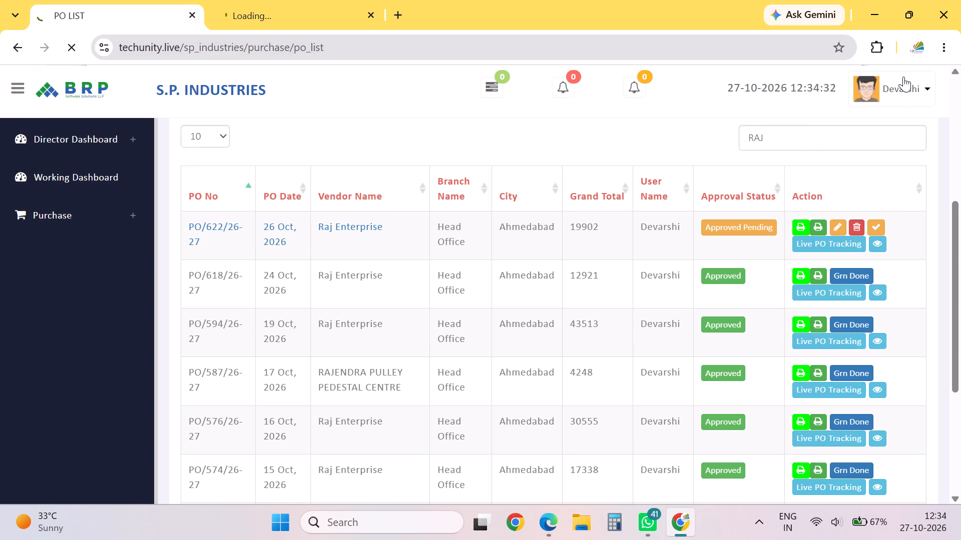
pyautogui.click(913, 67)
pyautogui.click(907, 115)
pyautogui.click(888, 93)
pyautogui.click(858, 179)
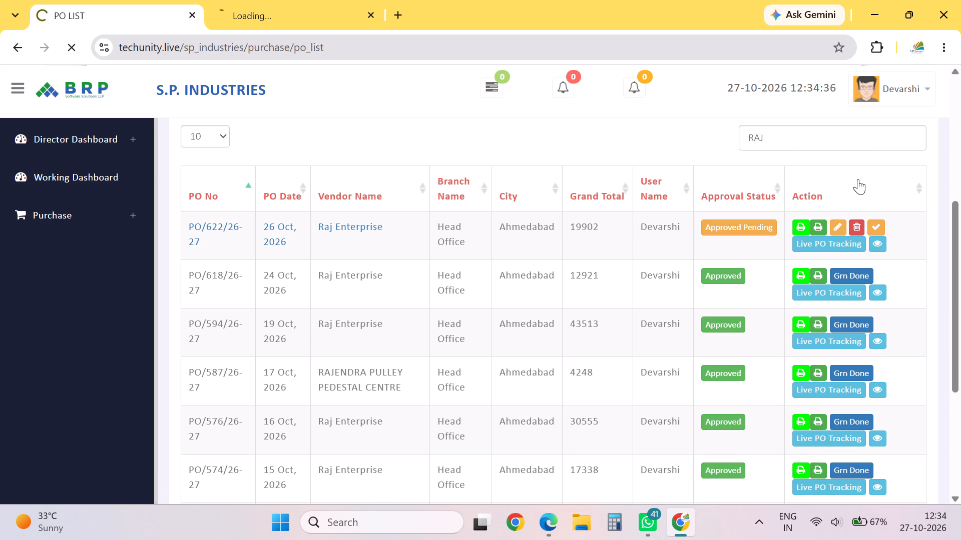
# Close the second browser tab that is still loading.
pyautogui.click(248, 22)
pyautogui.click(365, 18)
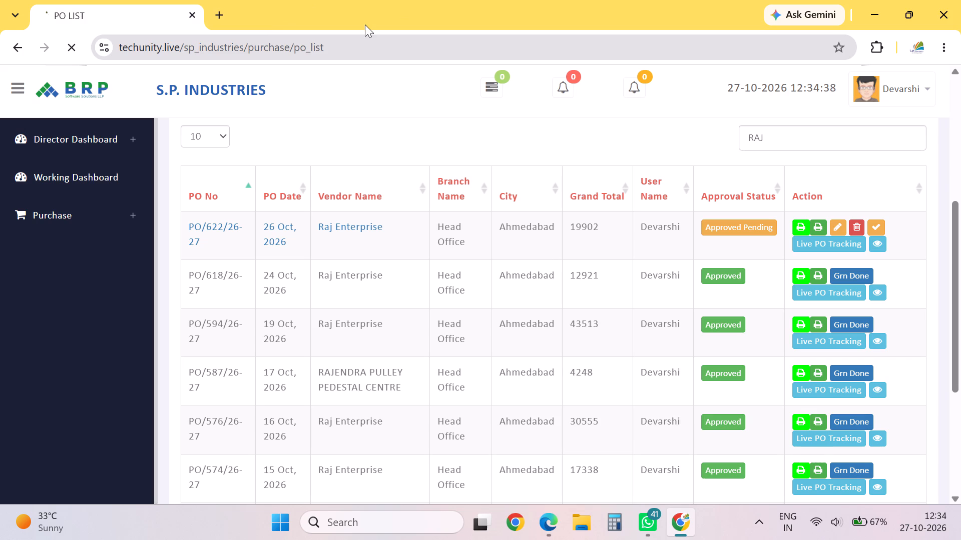
# Try again to log out of the S.P. Industries account.
pyautogui.click(902, 94)
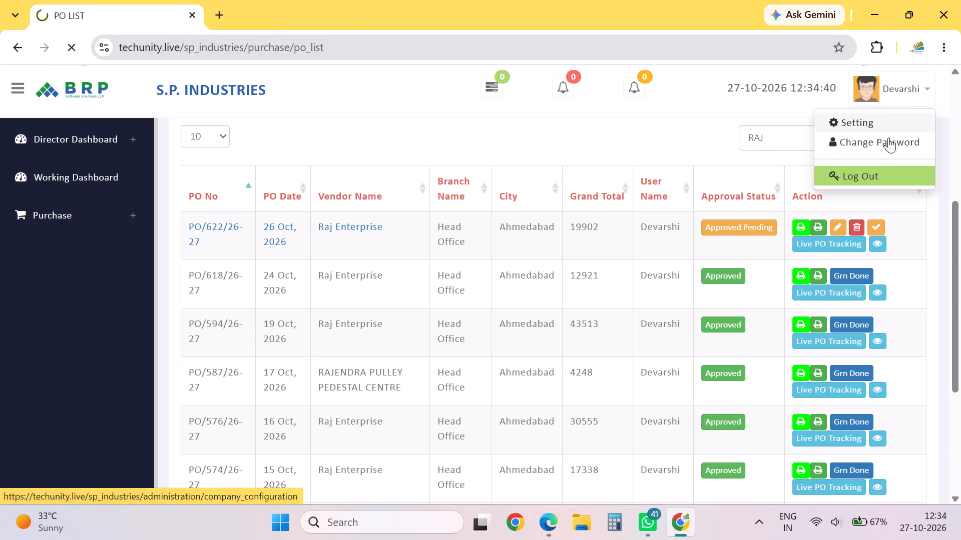
pyautogui.click(876, 173)
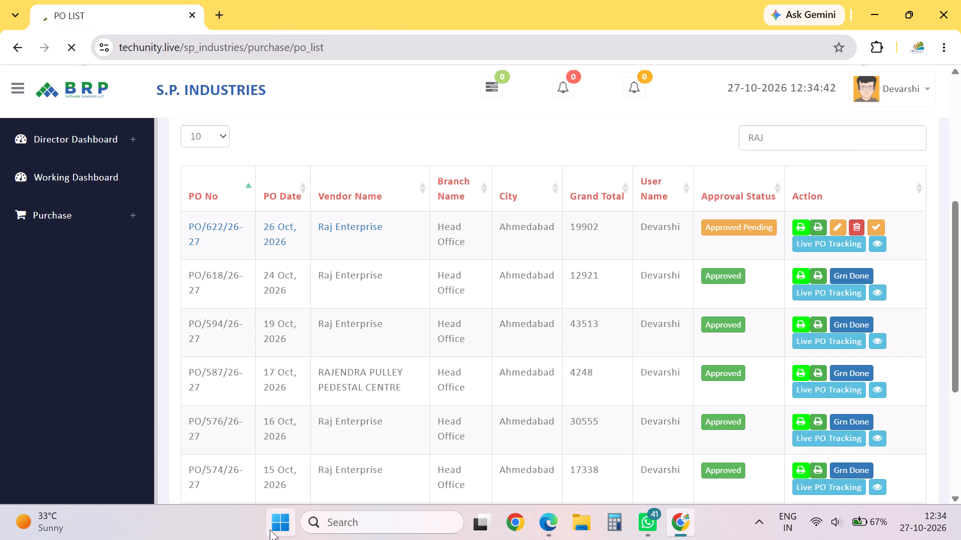
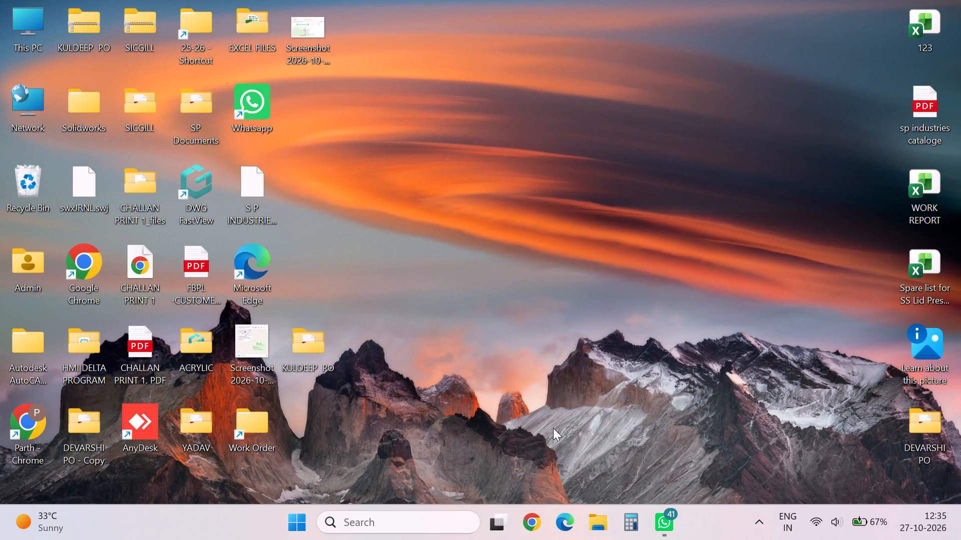
# Launch Google Chrome with the SP Industries Purchase profile.
pyautogui.moveTo(540, 530); pyautogui.dragTo(529, 539)
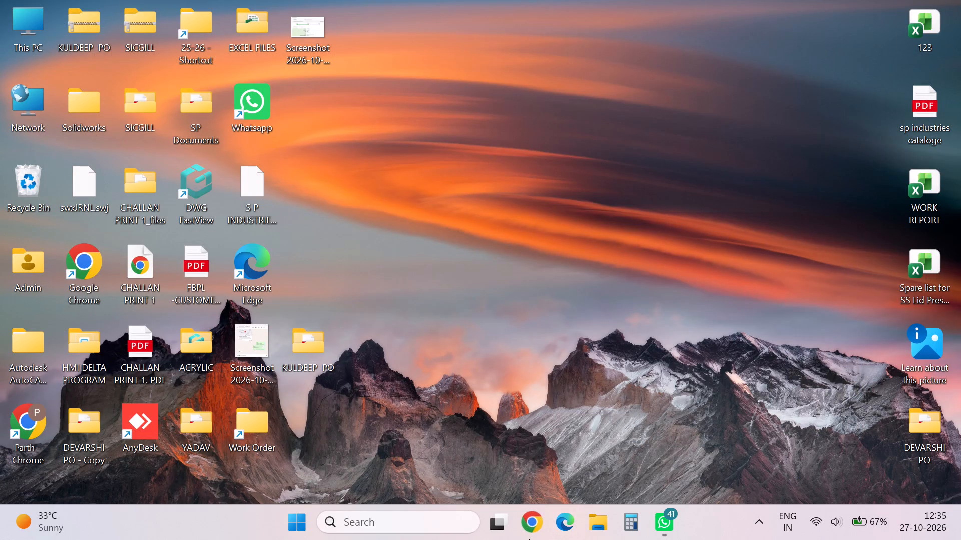
pyautogui.moveTo(529, 539); pyautogui.dragTo(527, 538)
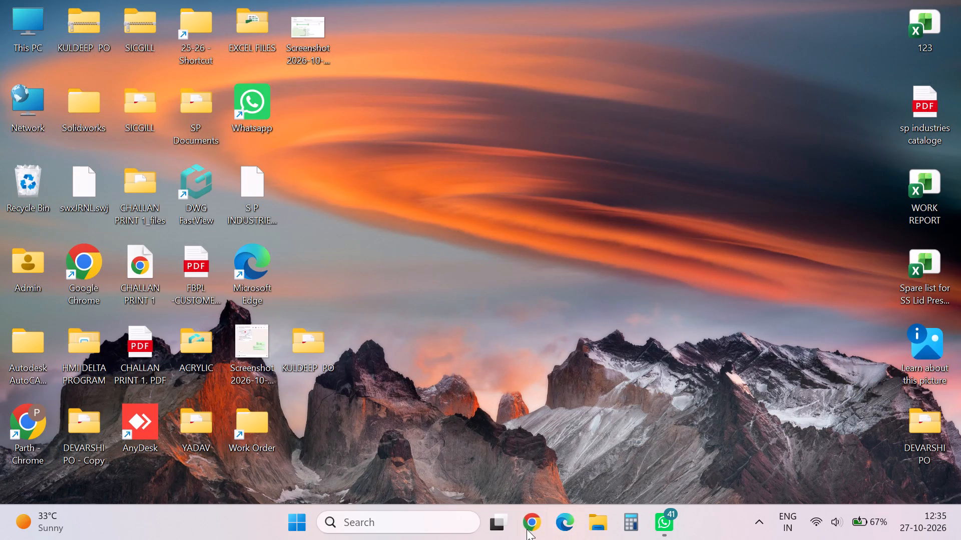
pyautogui.click(527, 529)
pyautogui.click(464, 275)
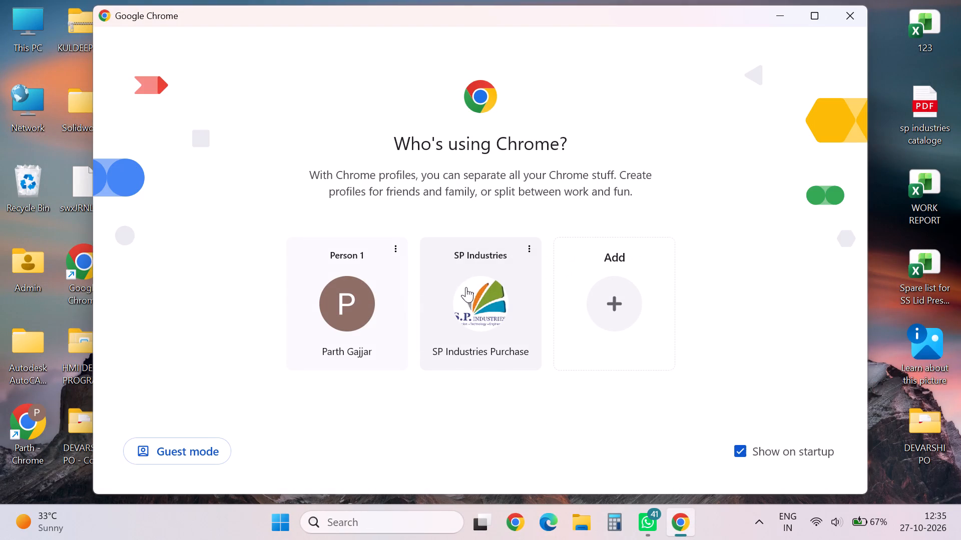
# Open Chrome with the SP Industries profile and bring up the ERP's purchase order list, dismissing any alert.
pyautogui.click(466, 287)
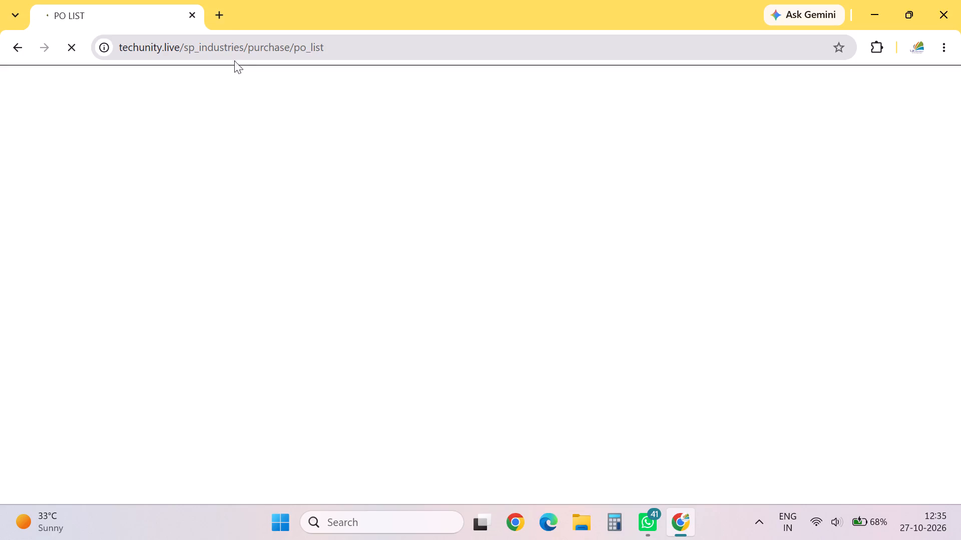
pyautogui.click(219, 17)
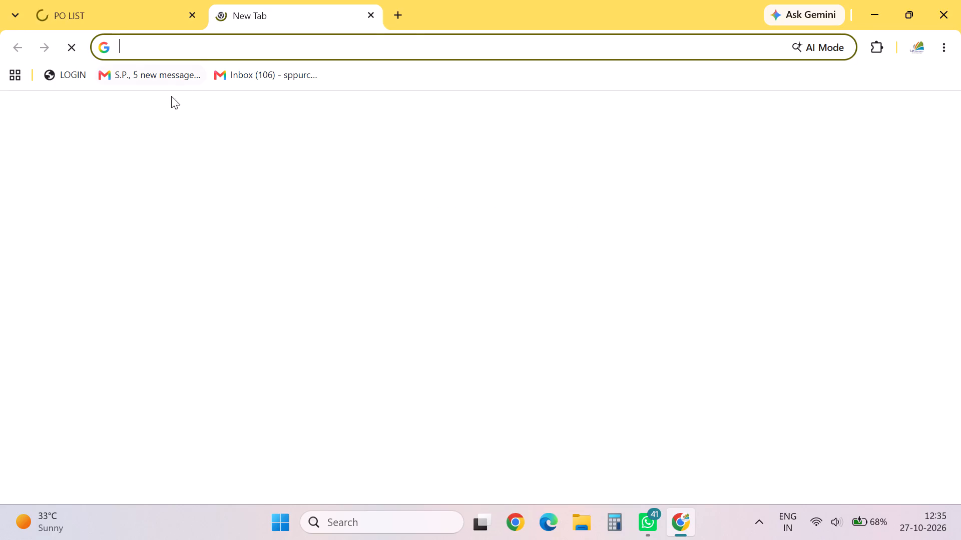
pyautogui.click(130, 12)
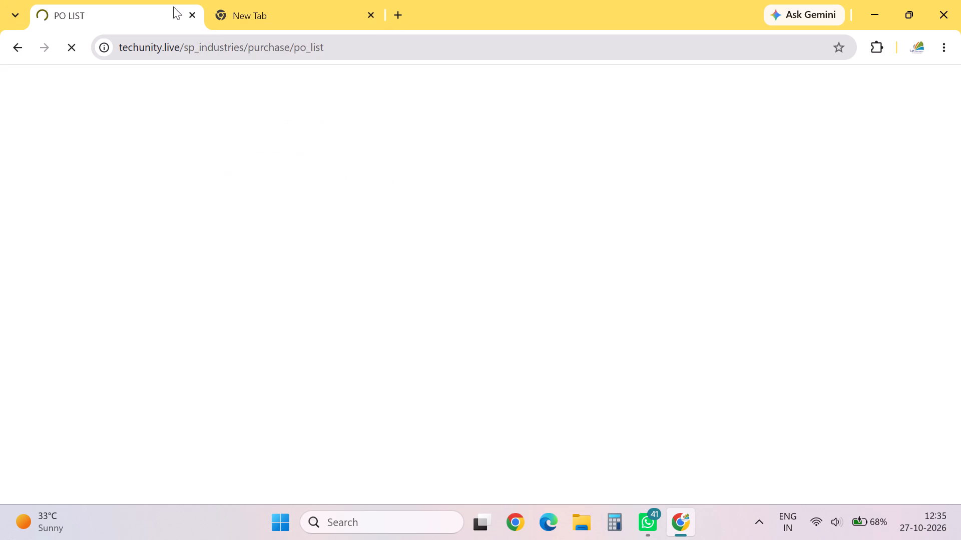
pyautogui.click(242, 5)
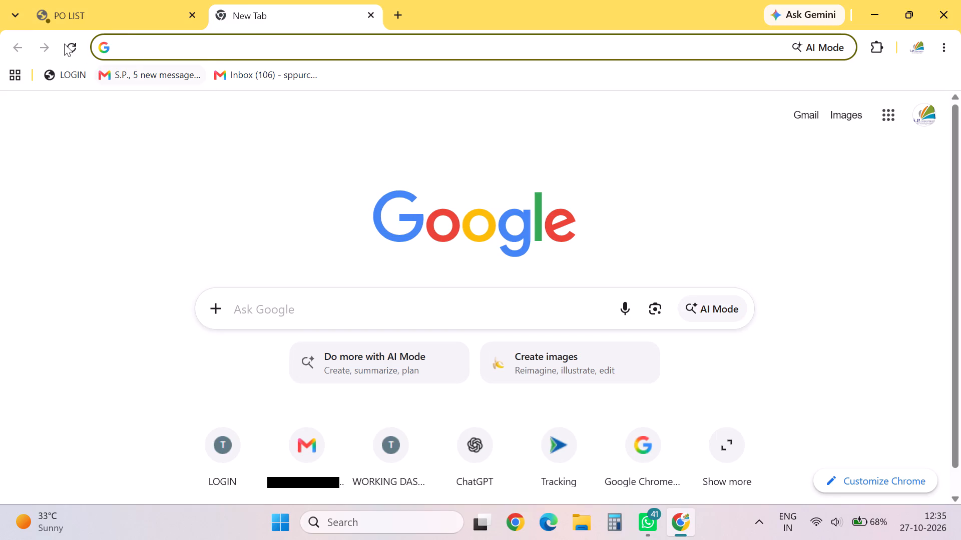
pyautogui.click(61, 38)
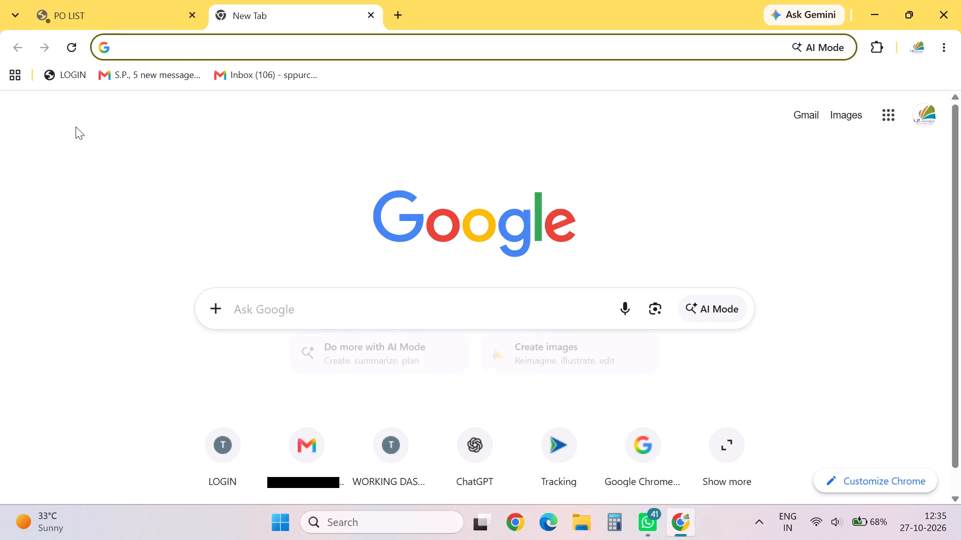
pyautogui.click(96, 14)
pyautogui.click(622, 175)
pyautogui.click(614, 153)
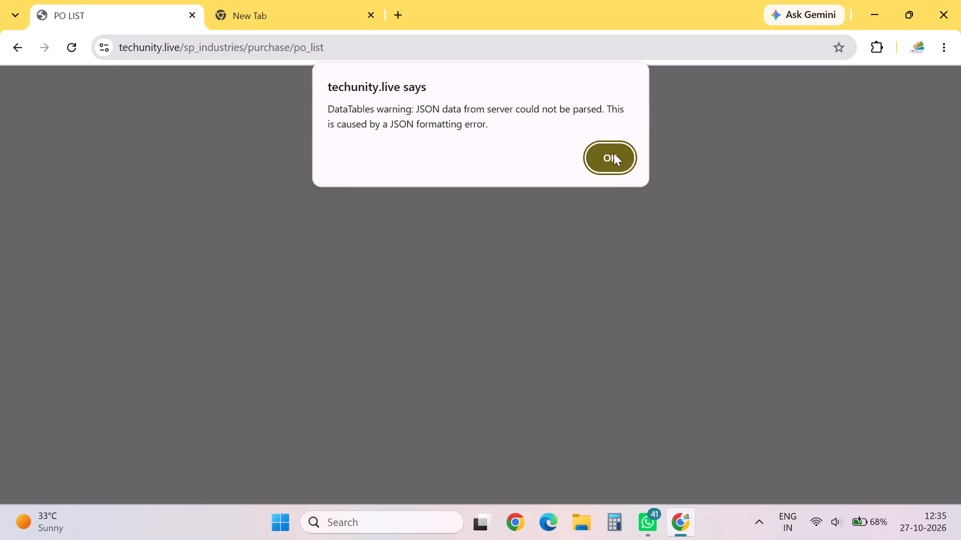
# Open the Purchase section of the S.P. Industries ERP.
pyautogui.click(57, 217)
pyautogui.click(59, 215)
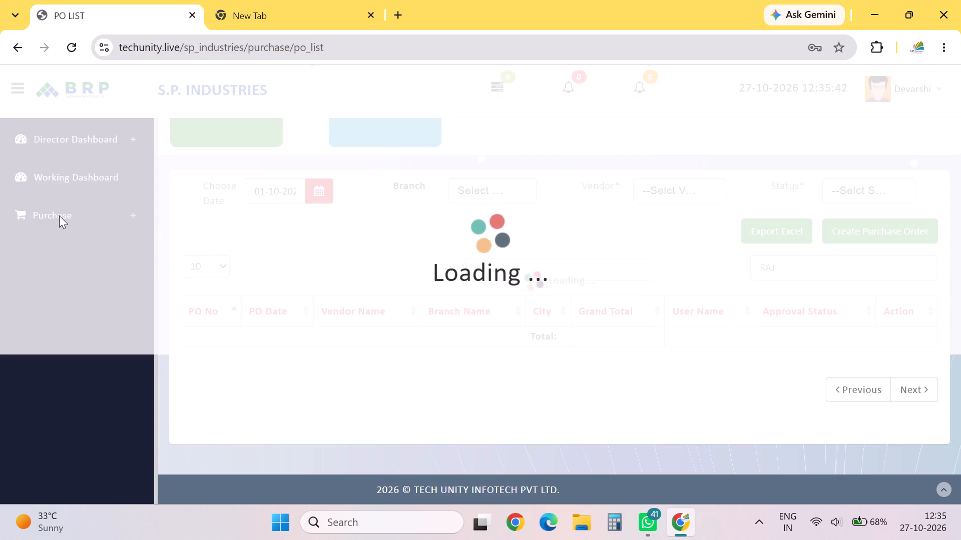